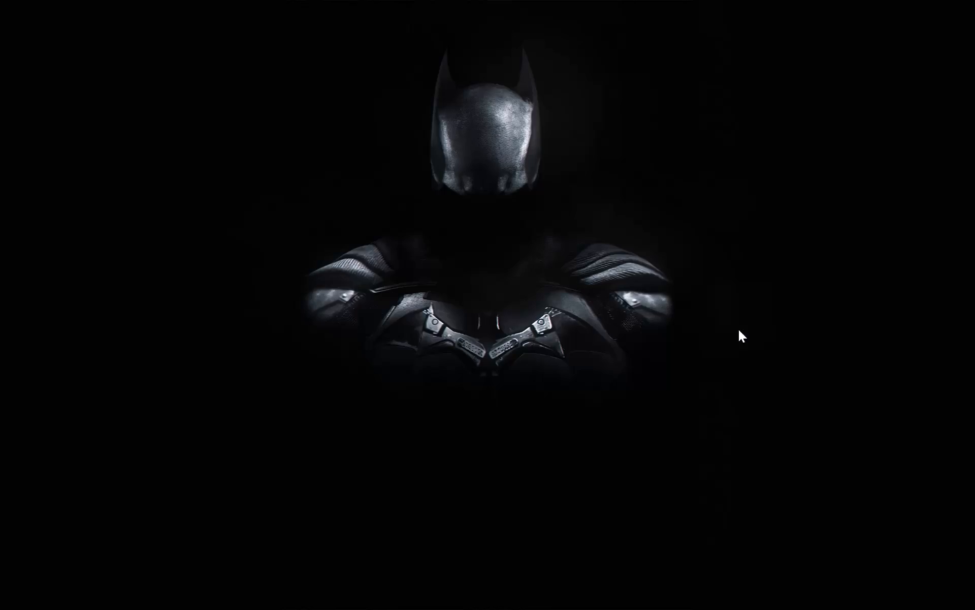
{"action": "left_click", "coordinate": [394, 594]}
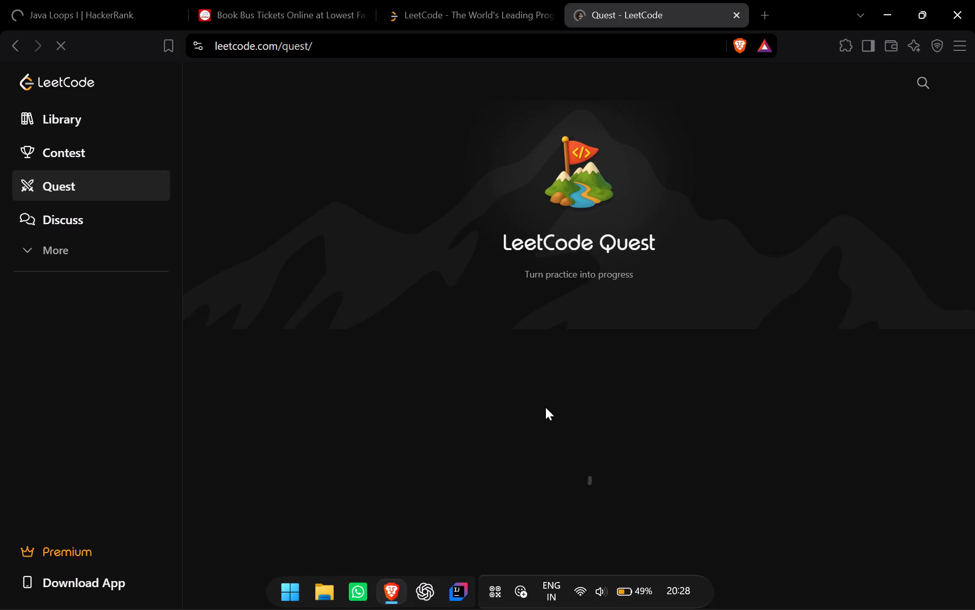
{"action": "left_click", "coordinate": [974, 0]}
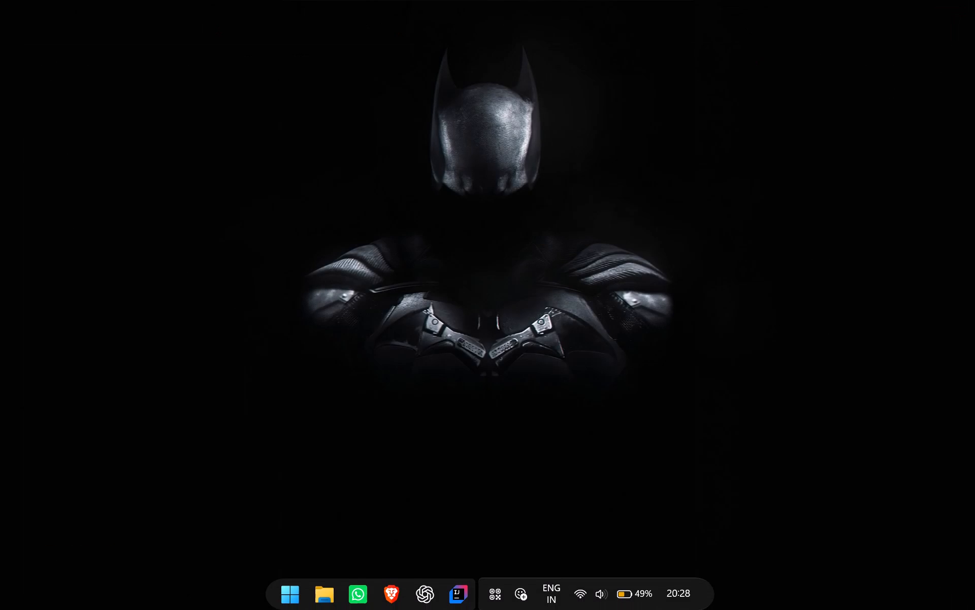
Open the Memo_Real presentation from the Bill folder on Local Disk (D:).
{"action": "left_click", "coordinate": [339, 605]}
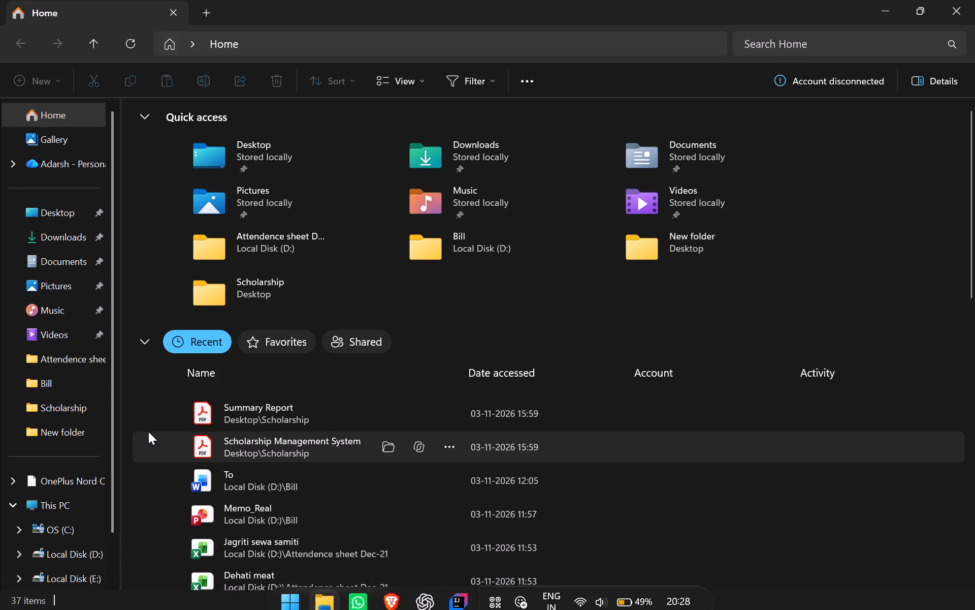
{"action": "scroll", "coordinate": [29, 481], "scroll_direction": "down", "scroll_amount": 2}
{"action": "left_click", "coordinate": [52, 503]}
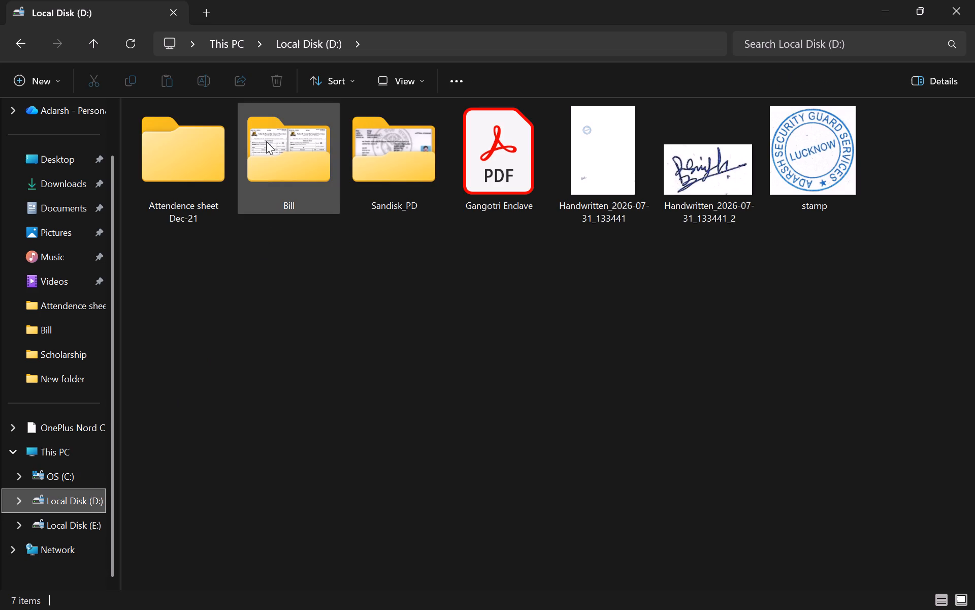
{"action": "double_click", "coordinate": [266, 141]}
{"action": "double_click", "coordinate": [371, 276]}
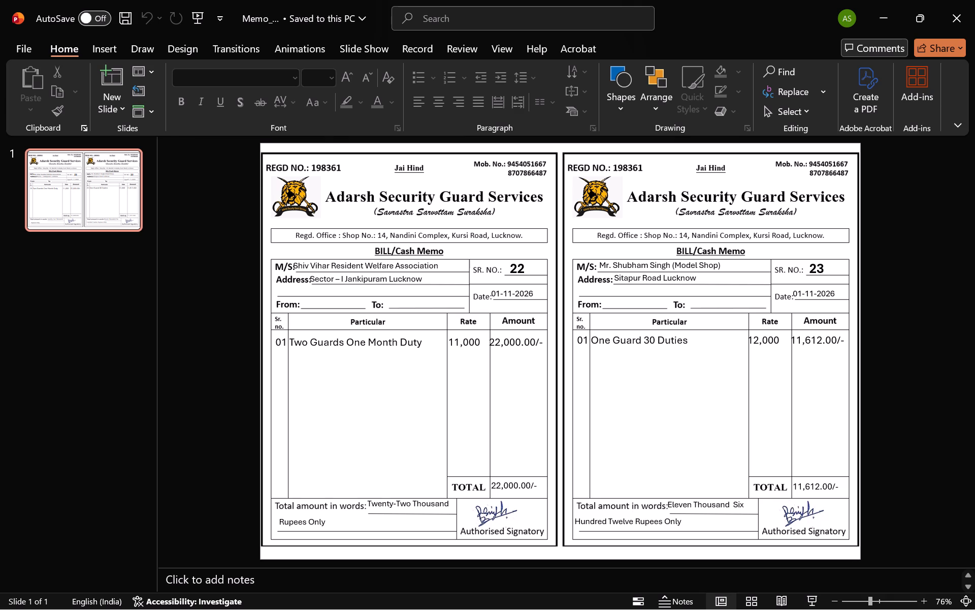
Select the whole customer name in the M/S field of bill number 22.
{"action": "left_click", "coordinate": [422, 267]}
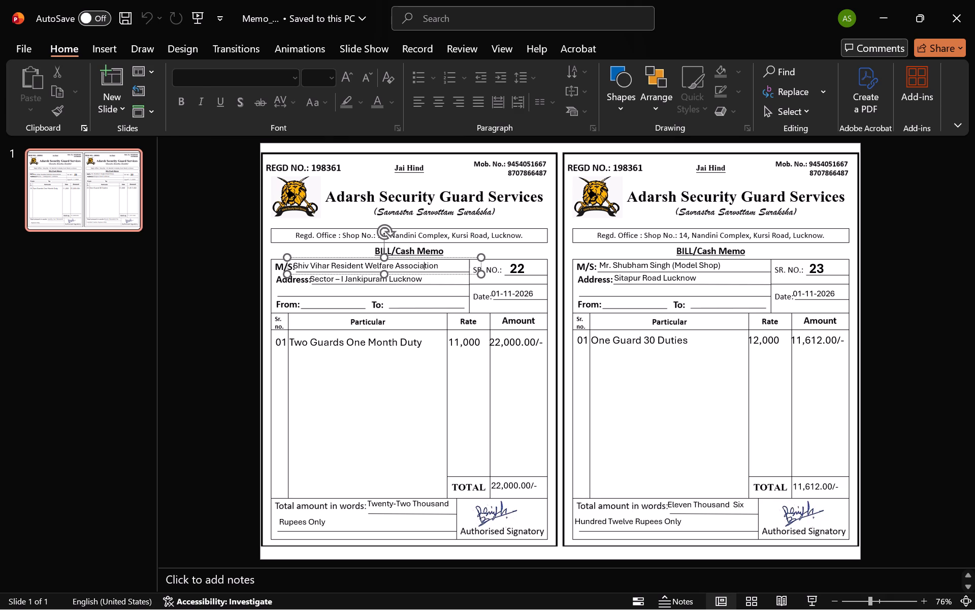
{"action": "key", "text": "ctrl+a"}
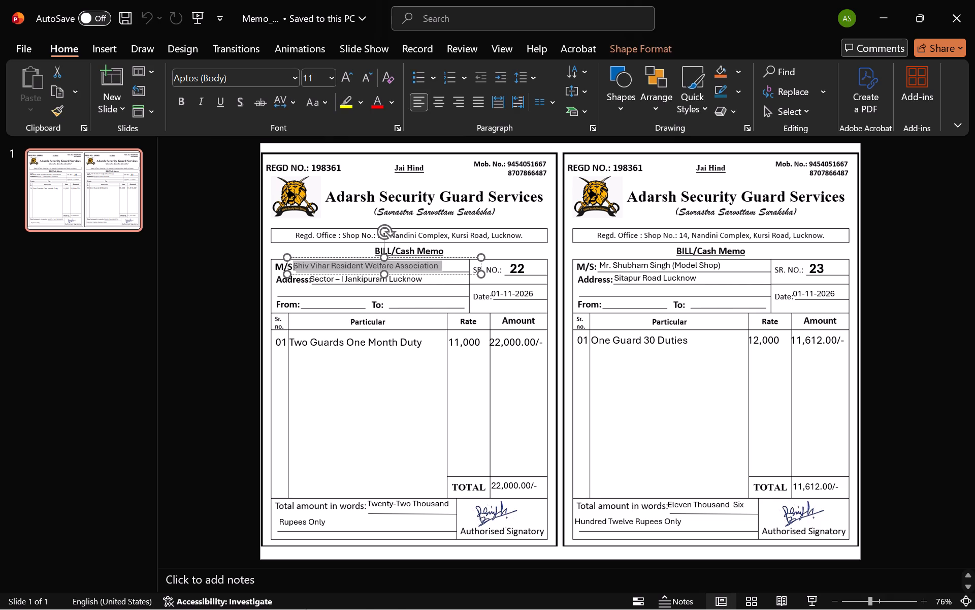
In a new File Explorer tab, open the Swad Dec-21 workbook from the Attendence sheet Dec-21 folder on Local Disk (D:).
{"action": "left_click", "coordinate": [293, 591]}
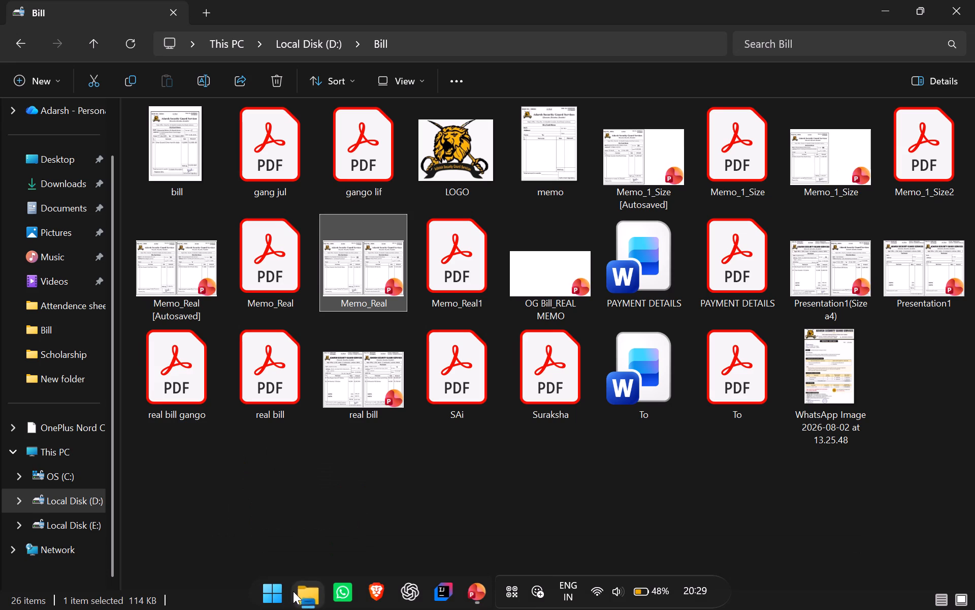
{"action": "left_click", "coordinate": [208, 12]}
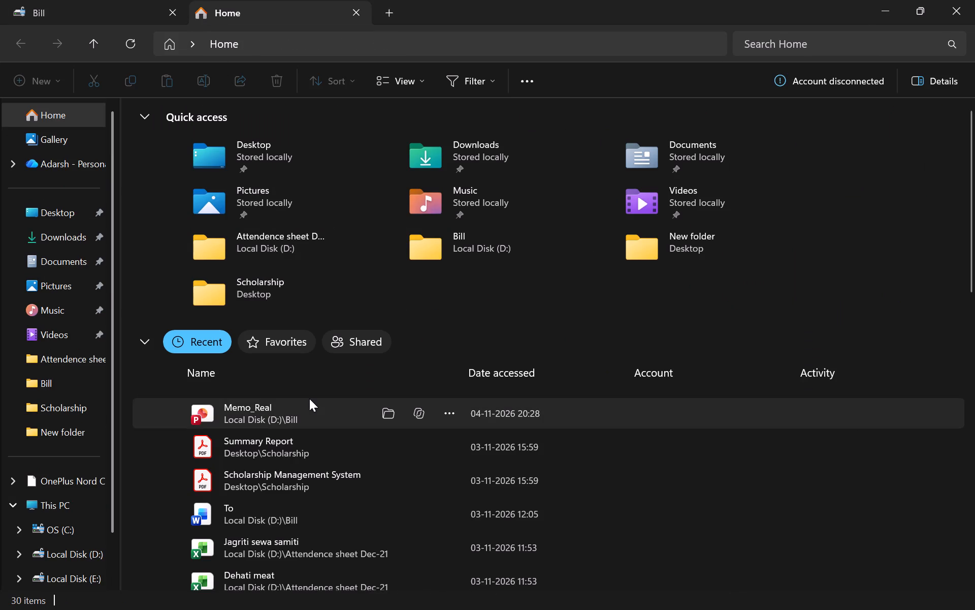
{"action": "left_click", "coordinate": [71, 554]}
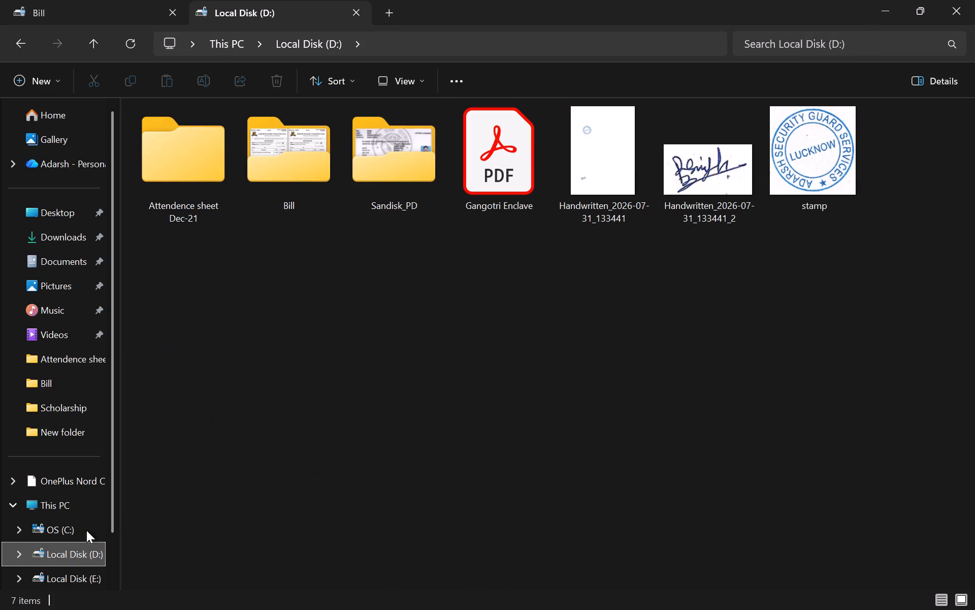
{"action": "double_click", "coordinate": [147, 202]}
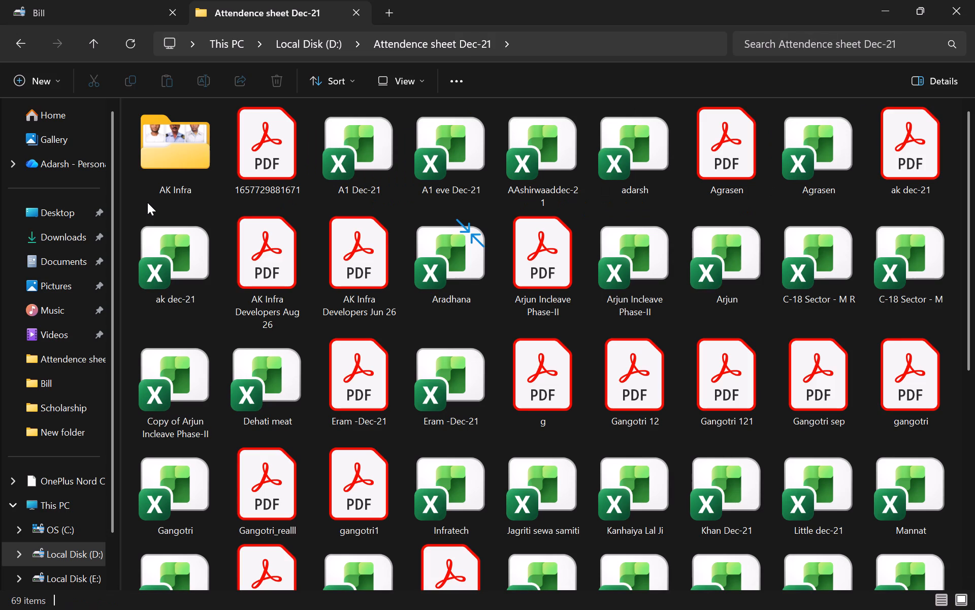
{"action": "scroll", "coordinate": [331, 382], "scroll_direction": "down", "scroll_amount": 8}
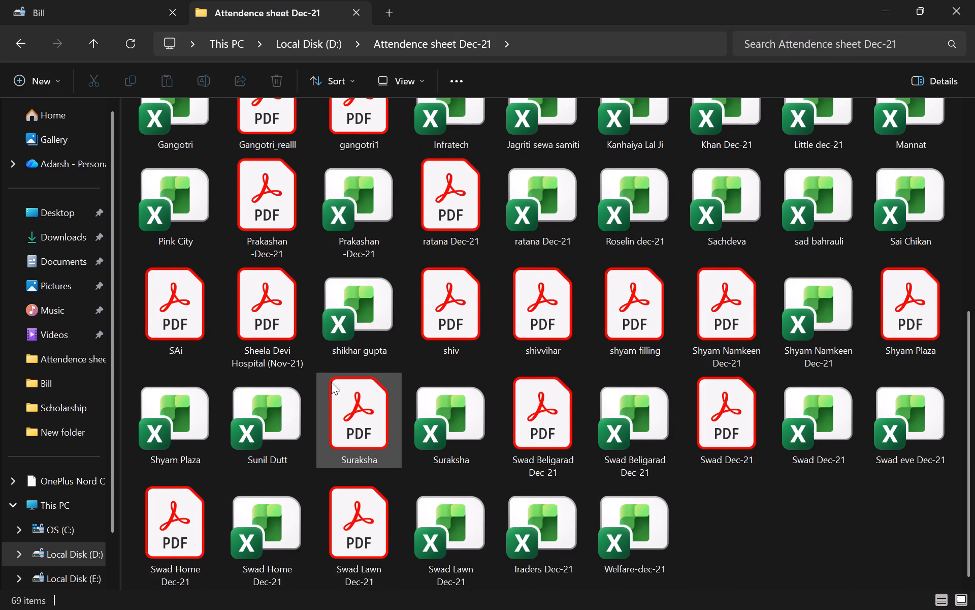
{"action": "double_click", "coordinate": [796, 403]}
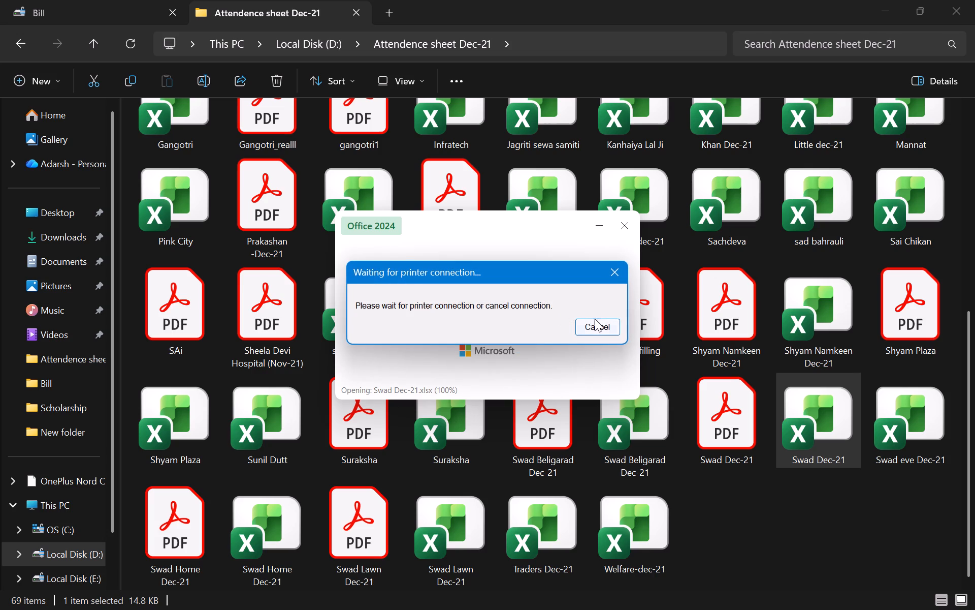
Cancel waiting for the printer connection and choose the HP Smart Tank 580-590 series printer for the workbook.
{"action": "left_click", "coordinate": [584, 330]}
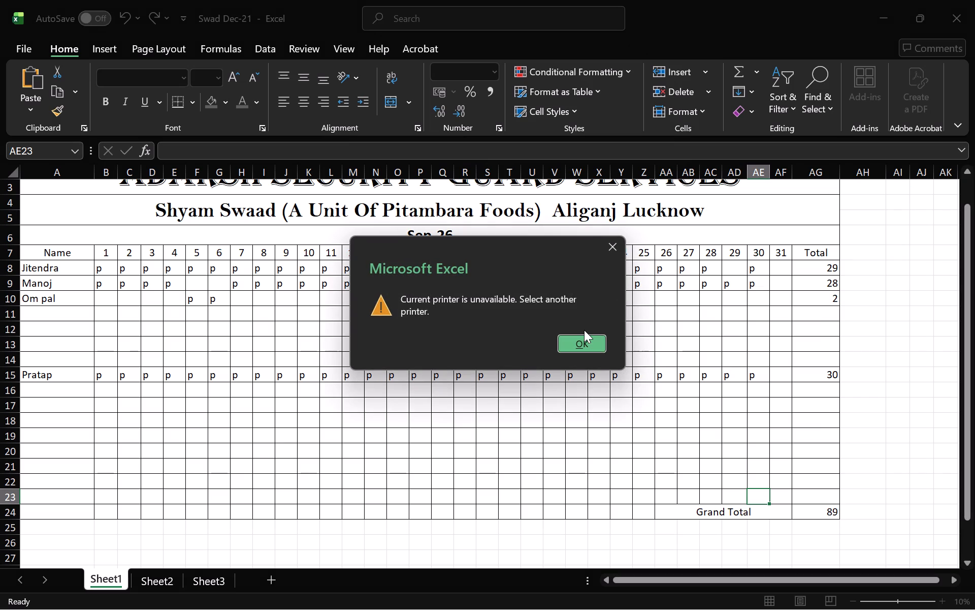
{"action": "left_click", "coordinate": [576, 340]}
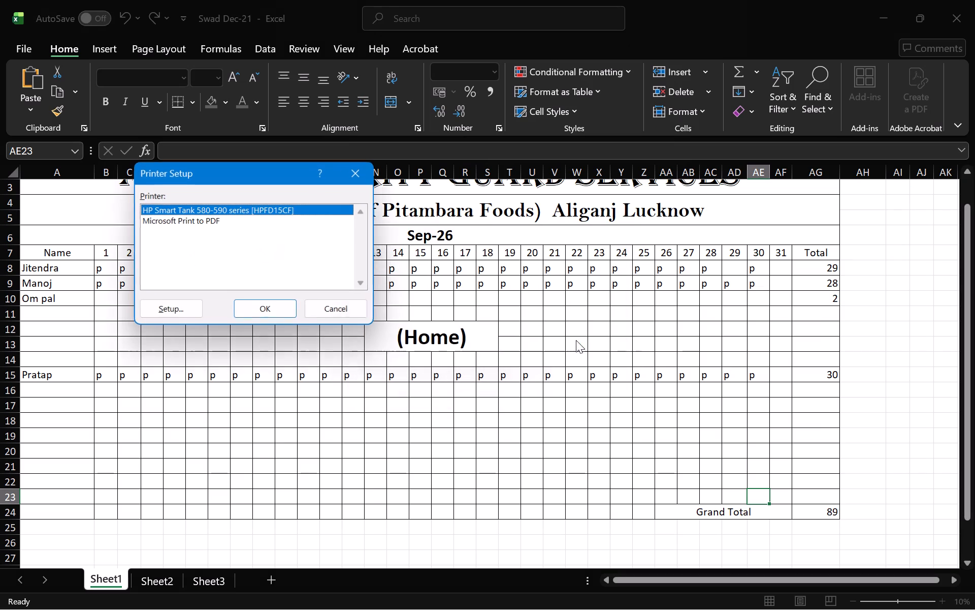
{"action": "left_click", "coordinate": [274, 313]}
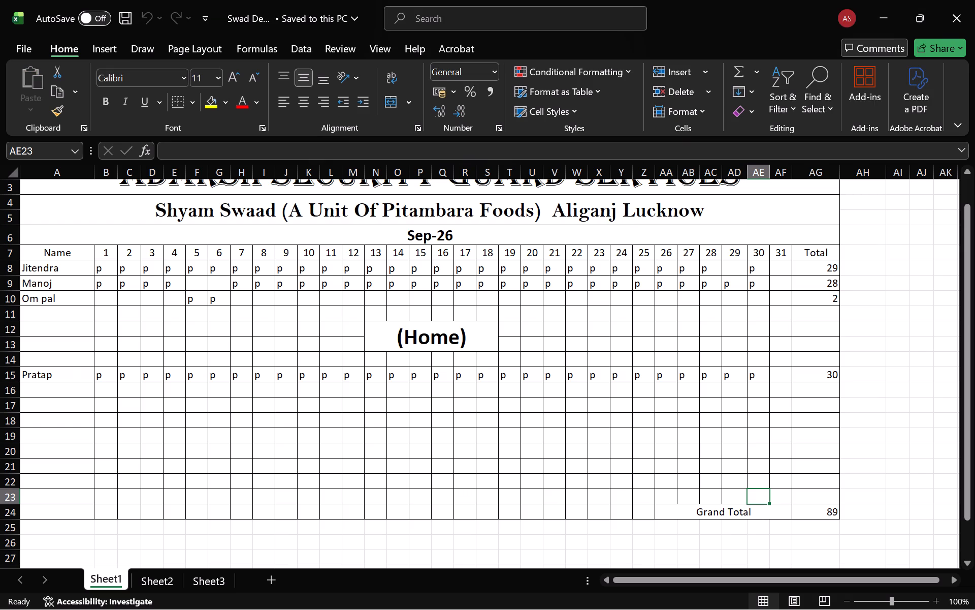
Set the month heading above the attendance table to Oct-26.
{"action": "left_click", "coordinate": [470, 229]}
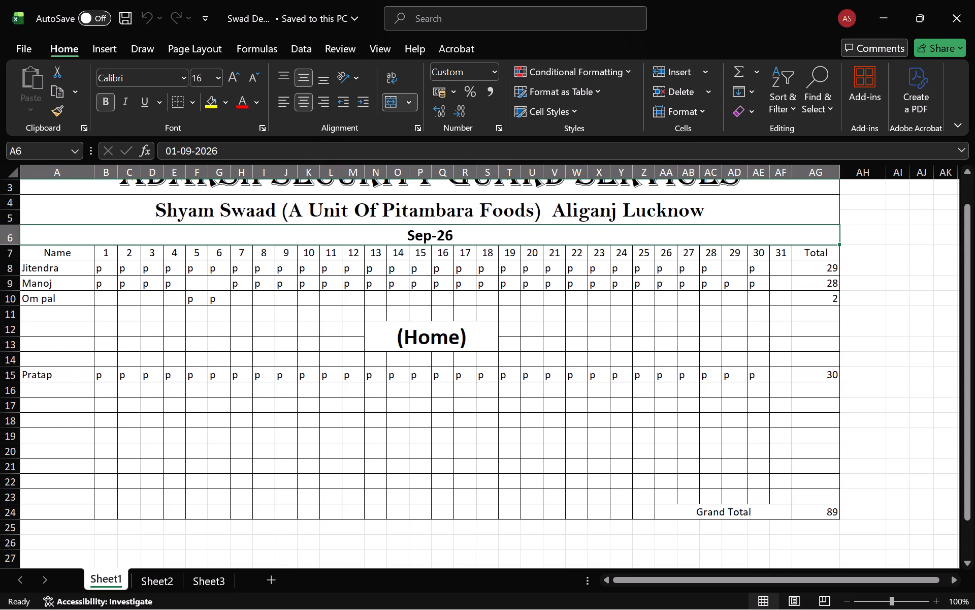
{"action": "type", "text": "Oc"}
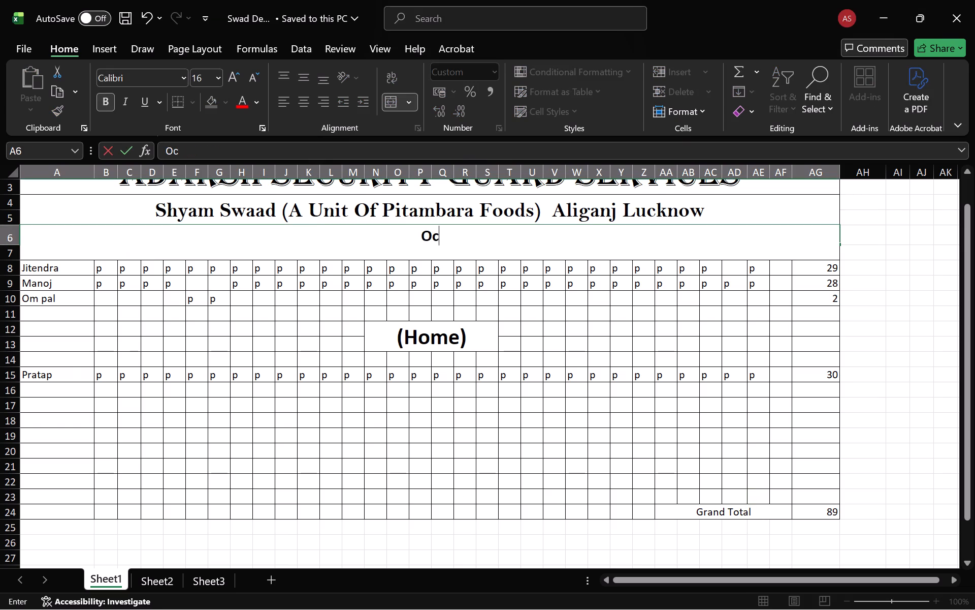
{"action": "type", "text": "t-26"}
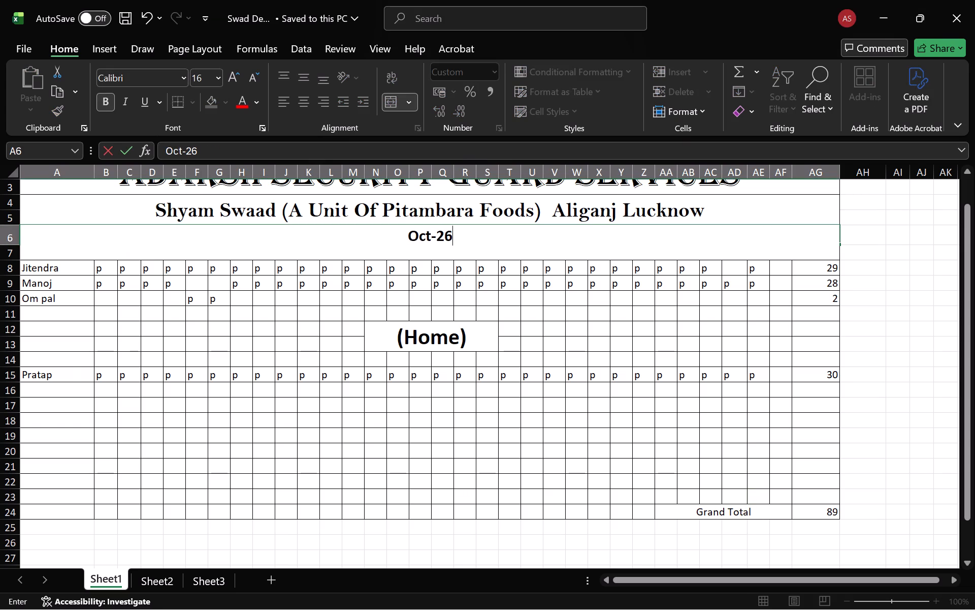
{"action": "key", "text": "Return"}
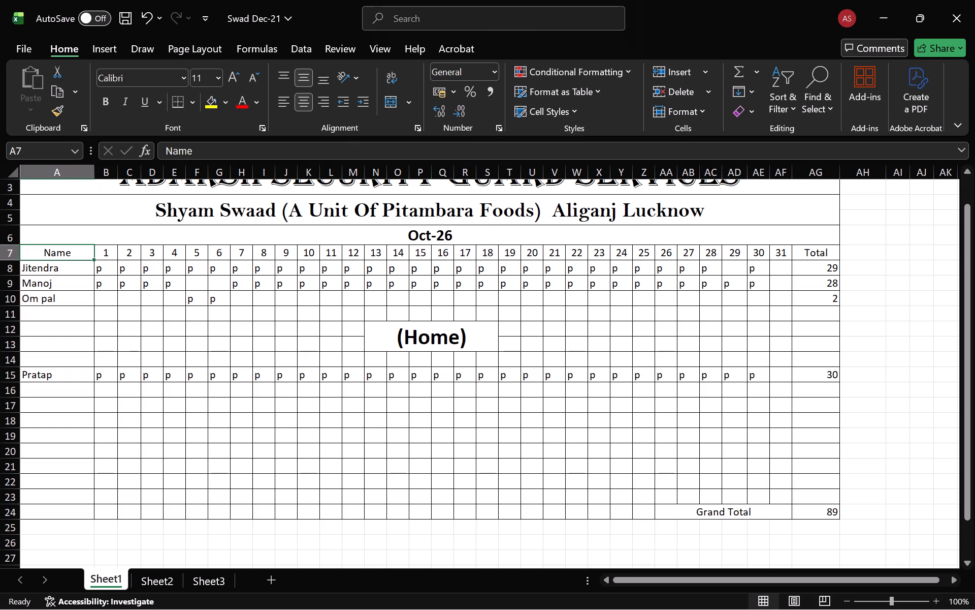
Open Task Manager to check system performance and memory usage.
{"action": "key", "text": "super+x"}
{"action": "left_click", "coordinate": [204, 406]}
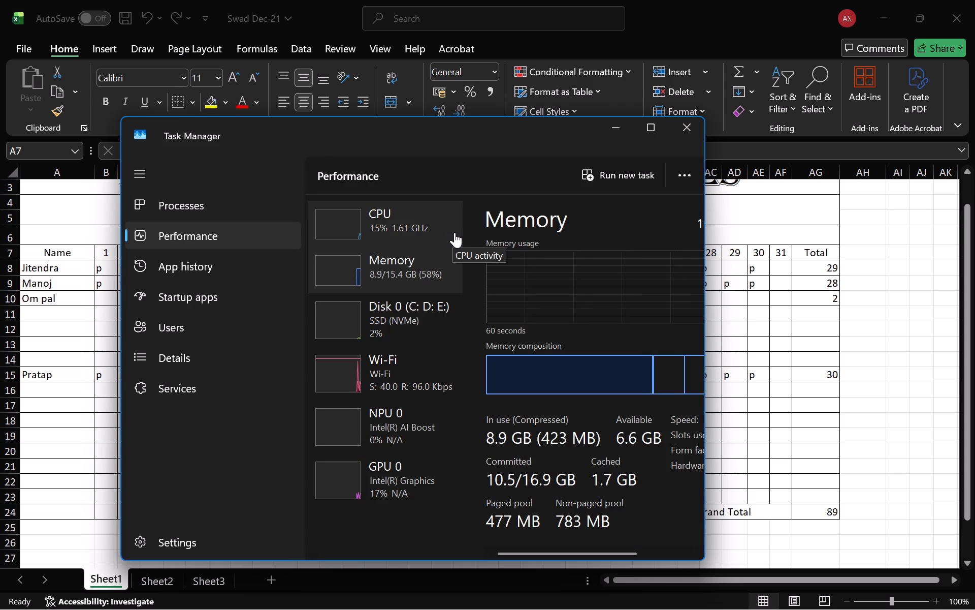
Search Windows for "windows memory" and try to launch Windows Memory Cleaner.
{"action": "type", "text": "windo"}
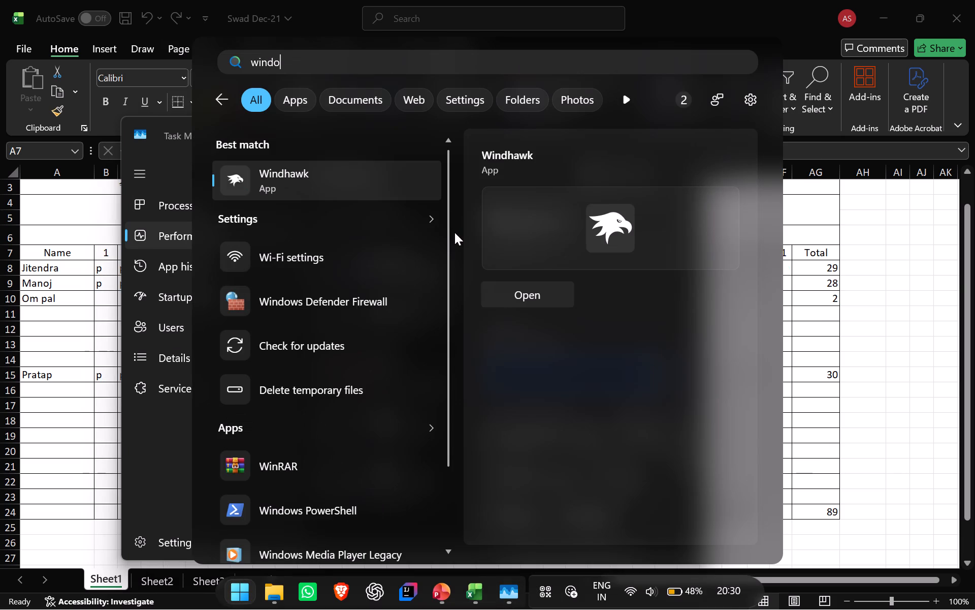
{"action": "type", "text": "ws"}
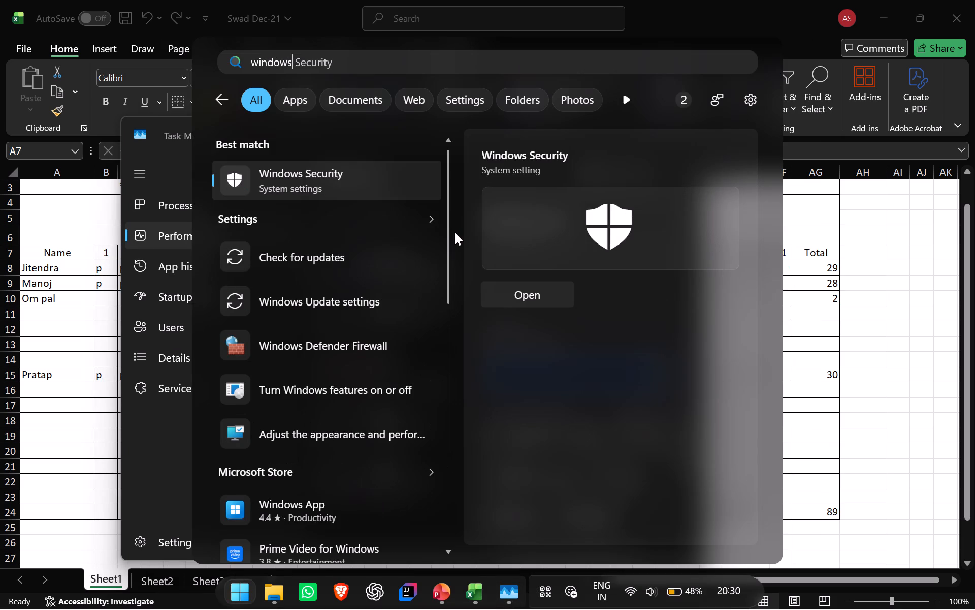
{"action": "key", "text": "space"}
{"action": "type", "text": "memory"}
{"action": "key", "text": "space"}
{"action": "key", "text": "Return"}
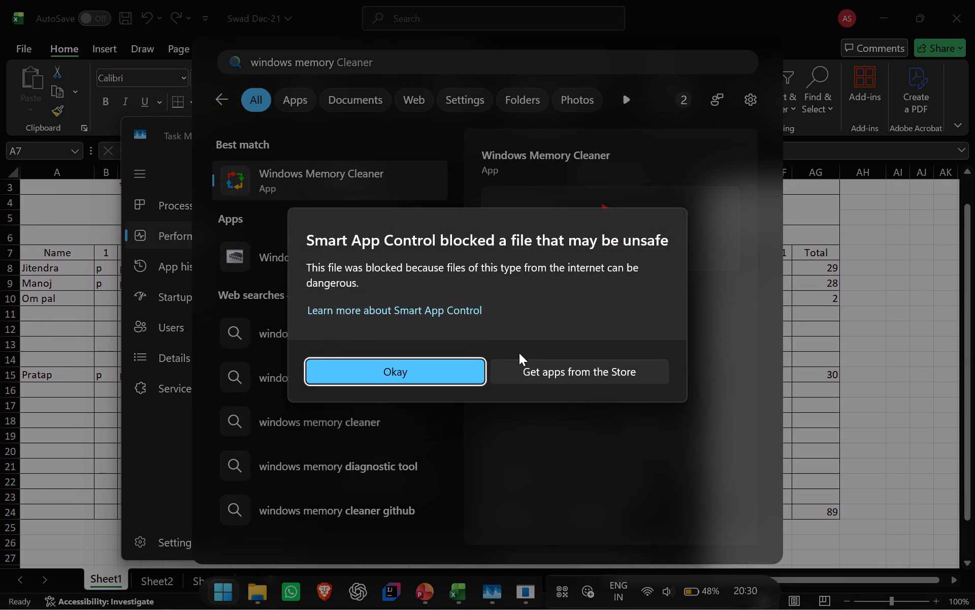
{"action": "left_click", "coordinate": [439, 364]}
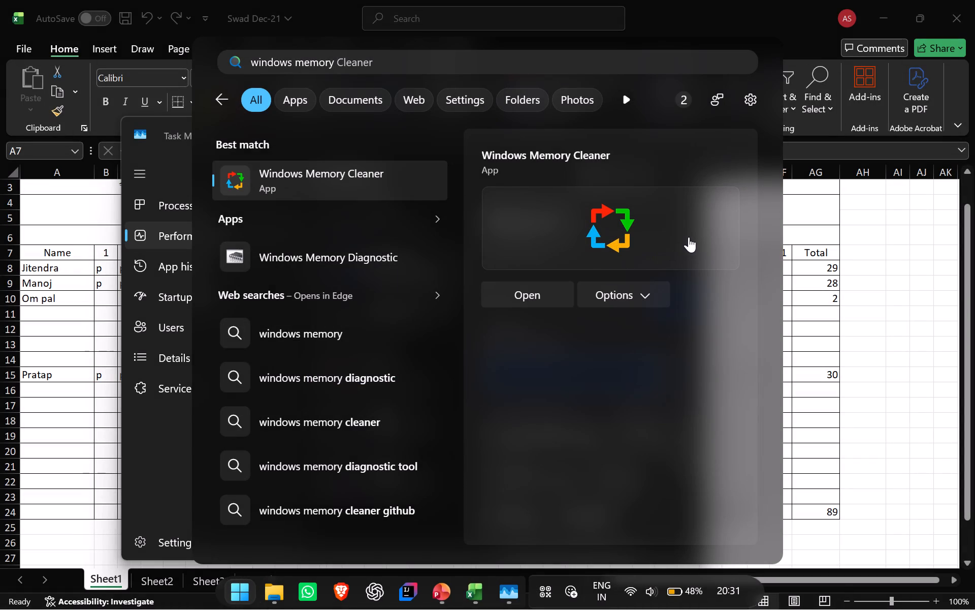
Clear the Windows search text, search for "kuro" and launch the Kuro app.
{"action": "key", "text": "BackSpace"}
{"action": "key", "text": "BackSpace"}
{"action": "key", "text": "BackSpace"}
{"action": "key", "text": "BackSpace"}
{"action": "key", "text": "BackSpace"}
{"action": "key", "text": "BackSpace"}
{"action": "key", "text": "BackSpace"}
{"action": "key", "text": "BackSpace"}
{"action": "key", "text": "BackSpace"}
{"action": "key", "text": "BackSpace"}
{"action": "key", "text": "BackSpace"}
{"action": "key", "text": "BackSpace"}
{"action": "key", "text": "BackSpace"}
{"action": "key", "text": "BackSpace"}
{"action": "key", "text": "BackSpace"}
{"action": "key", "text": "BackSpace"}
{"action": "key", "text": "BackSpace"}
{"action": "key", "text": "BackSpace"}
{"action": "key", "text": "BackSpace"}
{"action": "key", "text": "BackSpace"}
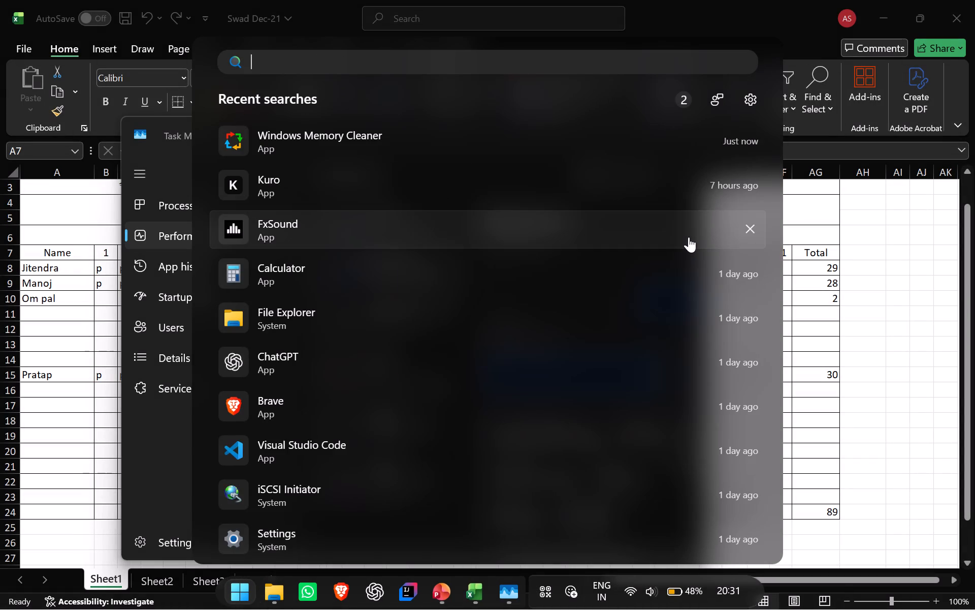
{"action": "type", "text": "kuro"}
{"action": "key", "text": "Return"}
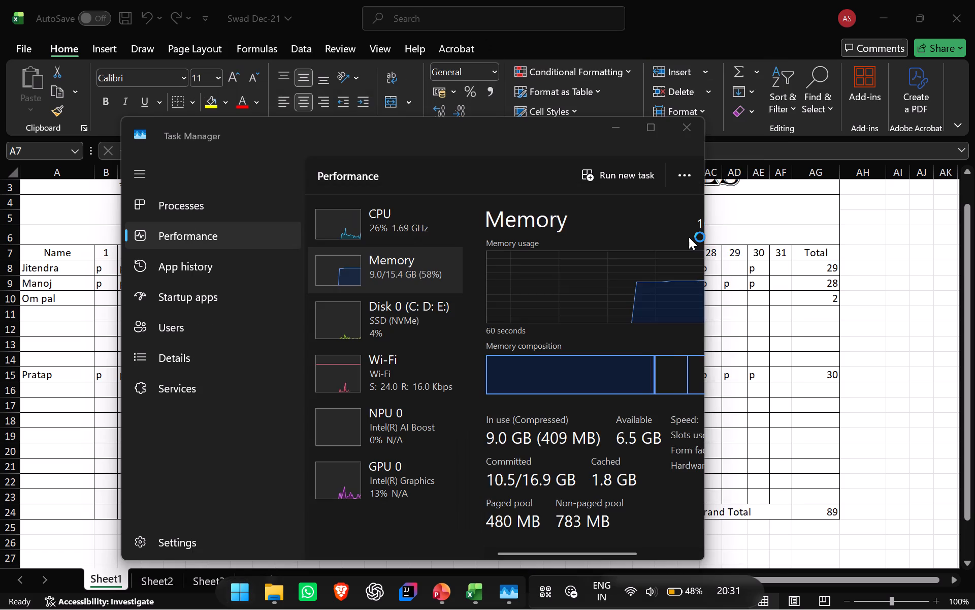
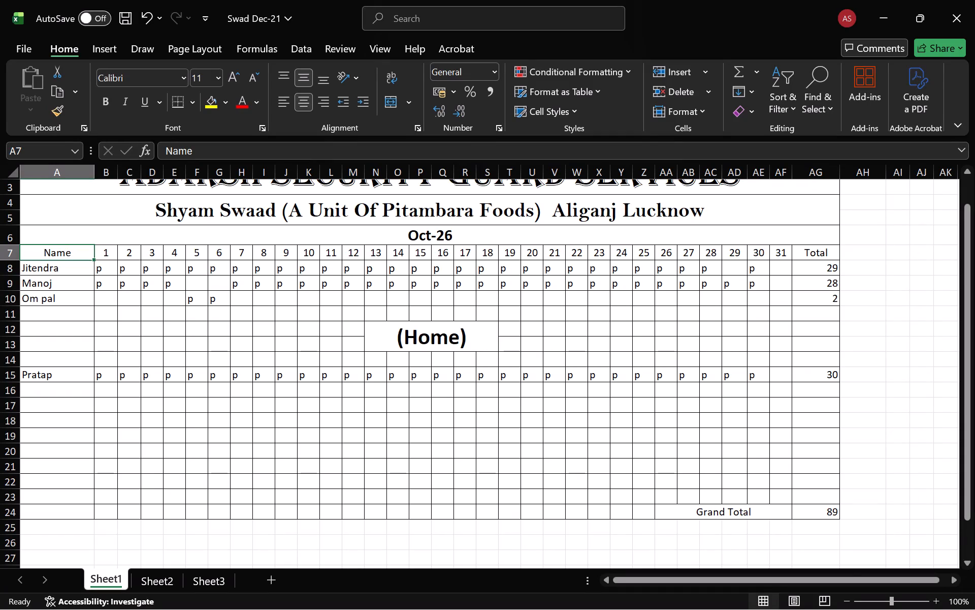
Replace the guard name in cell A10, below Manoj, with the new guard's name.
{"action": "left_click", "coordinate": [68, 297]}
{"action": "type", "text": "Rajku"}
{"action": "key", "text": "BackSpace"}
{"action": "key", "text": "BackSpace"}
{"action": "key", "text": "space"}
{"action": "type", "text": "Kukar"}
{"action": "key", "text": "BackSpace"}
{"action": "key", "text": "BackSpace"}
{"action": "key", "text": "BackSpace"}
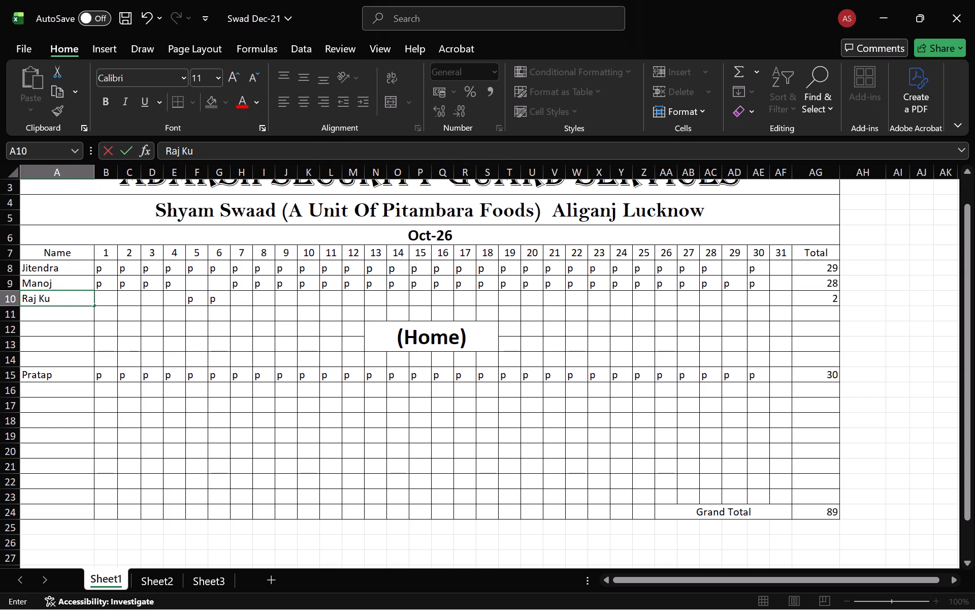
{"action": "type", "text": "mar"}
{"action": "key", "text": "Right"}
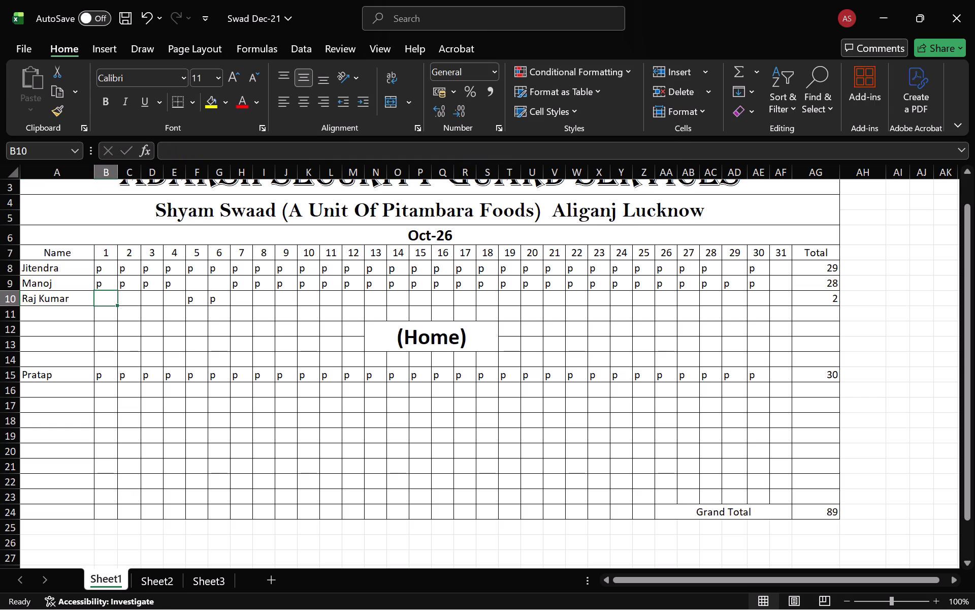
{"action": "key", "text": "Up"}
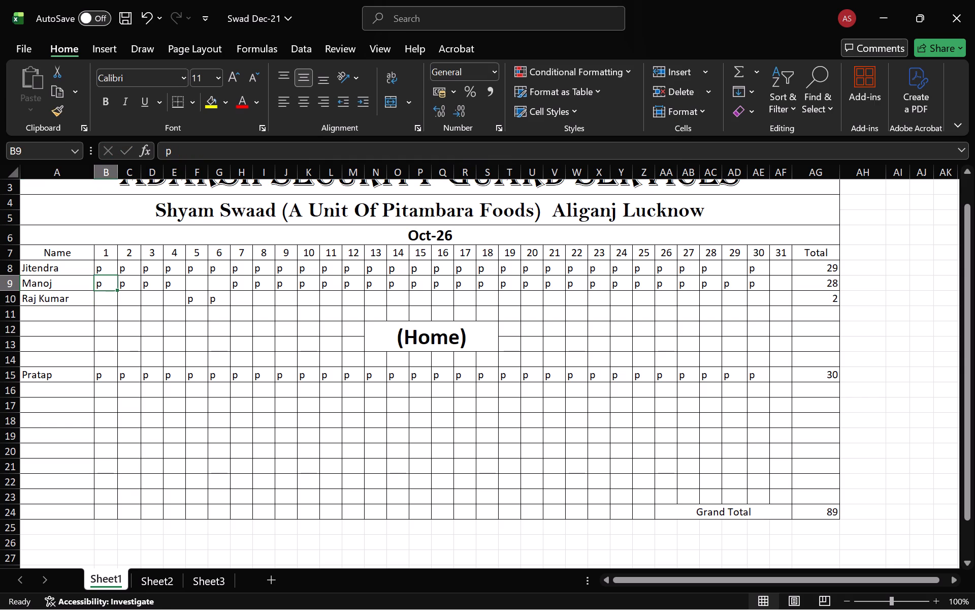
Clear Jitendra's attendance marks for days 10, 11 and 28, and mark day 31 with p.
{"action": "left_click", "coordinate": [307, 264]}
{"action": "key", "text": "BackSpace"}
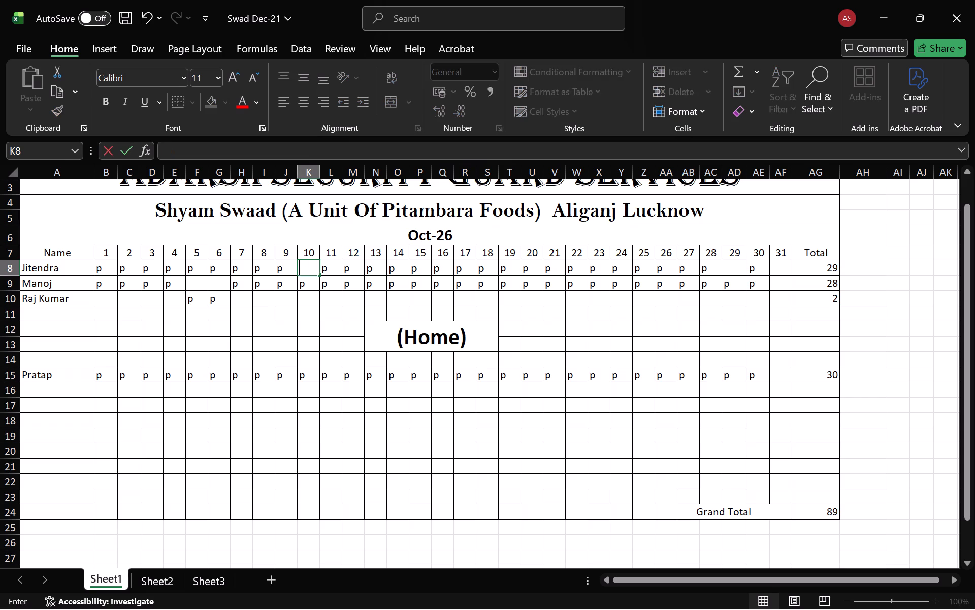
{"action": "key", "text": "Right"}
{"action": "key", "text": "BackSpace"}
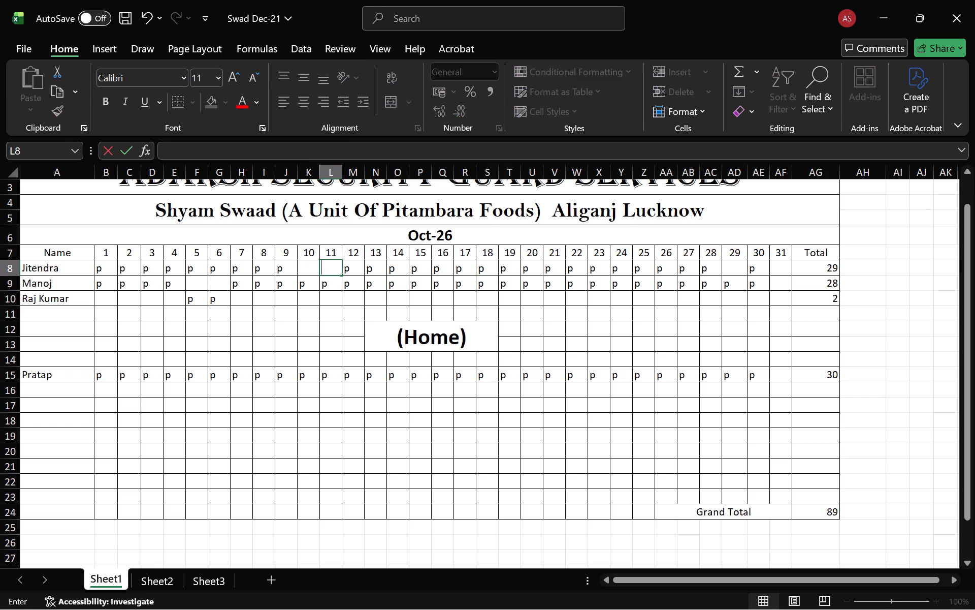
{"action": "left_click", "coordinate": [715, 268]}
{"action": "key", "text": "BackSpace"}
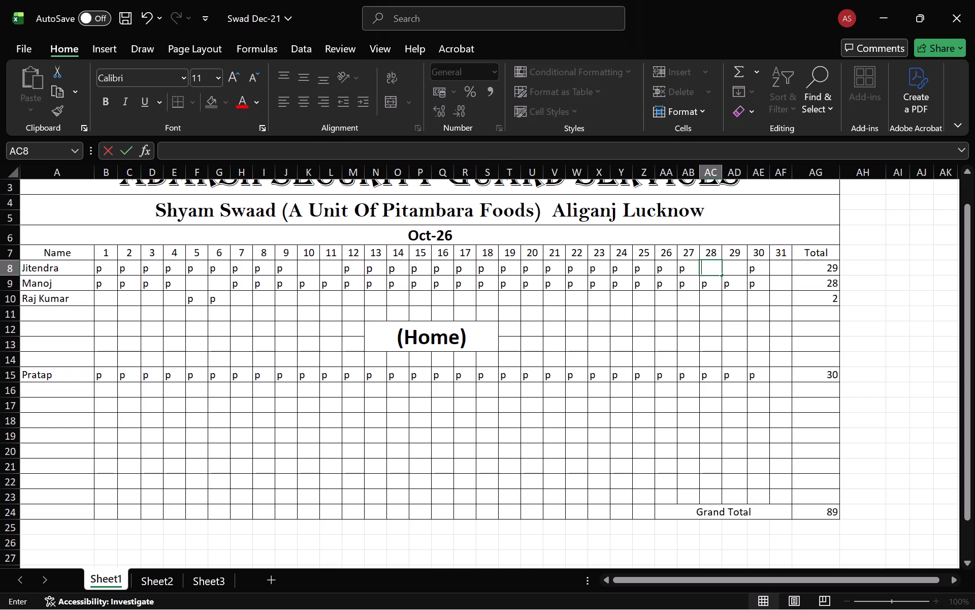
{"action": "left_click", "coordinate": [784, 267]}
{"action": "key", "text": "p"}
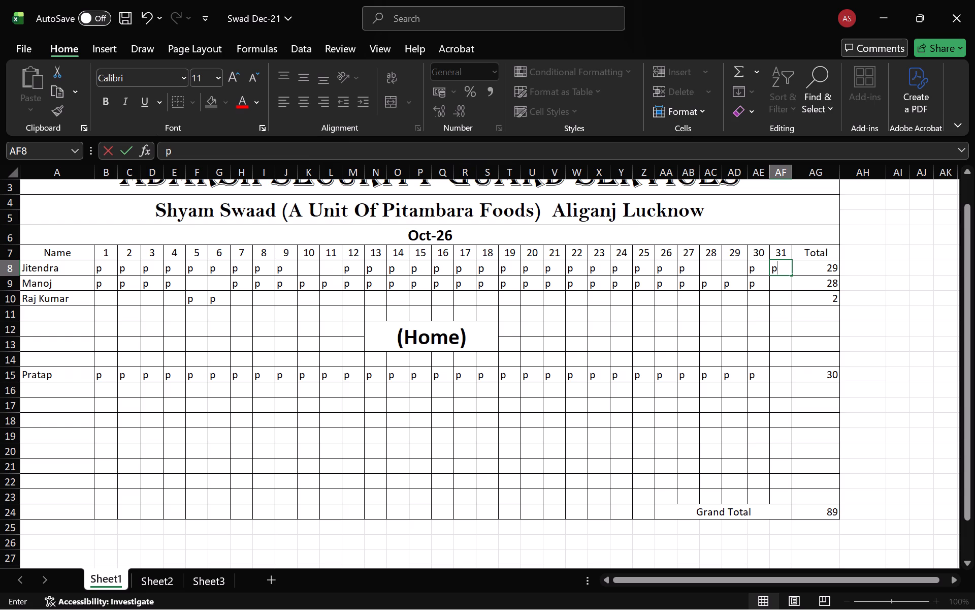
Clear the Total column entries from row 8 through row 18.
{"action": "left_click_drag", "start_coordinate": [811, 268], "coordinate": [819, 420]}
{"action": "key", "text": "Delete"}
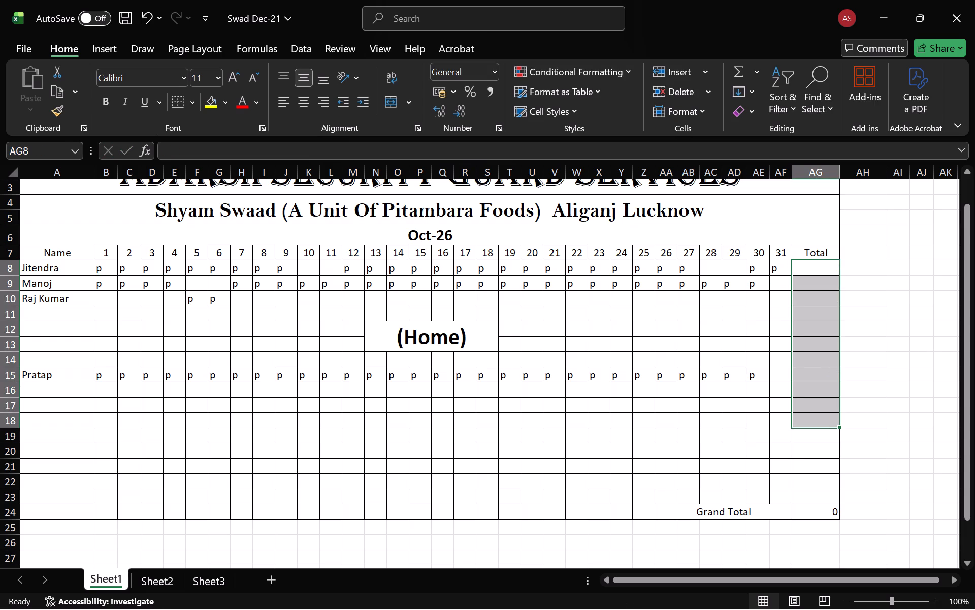
Clear Manoj's attendance mark for day 21 and mark days 5 and 6 with p.
{"action": "left_click", "coordinate": [557, 284]}
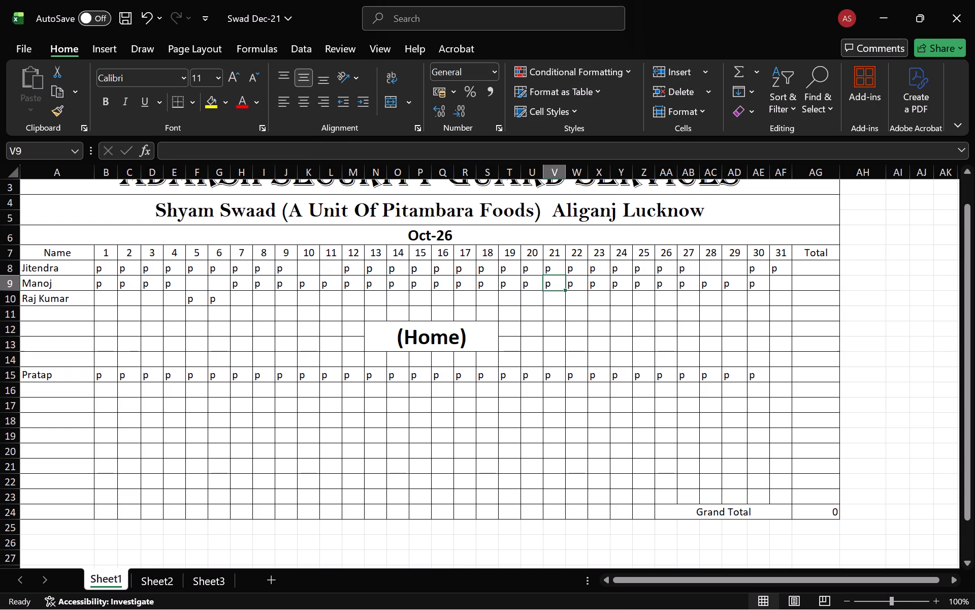
{"action": "key", "text": "BackSpace"}
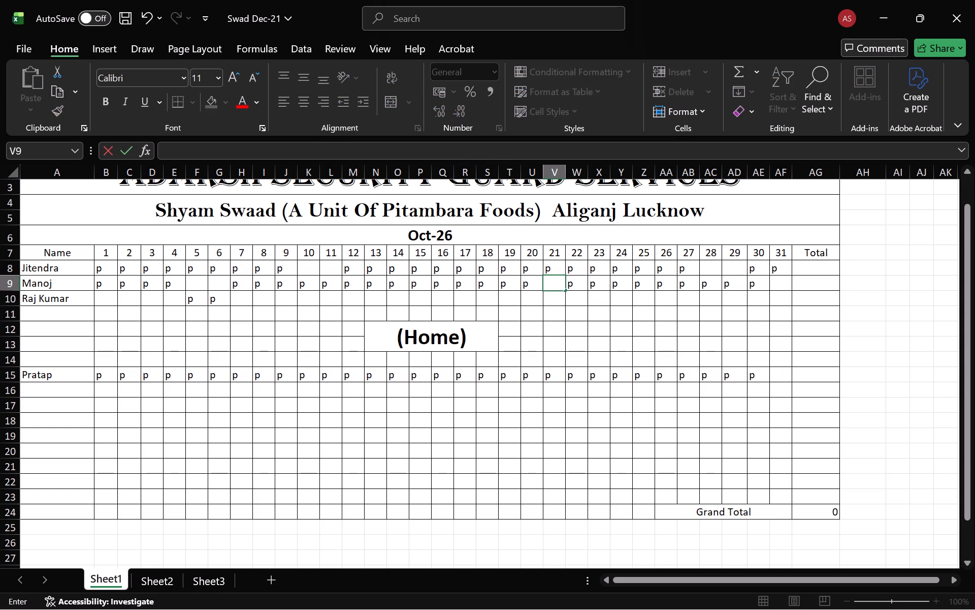
{"action": "left_click", "coordinate": [191, 281]}
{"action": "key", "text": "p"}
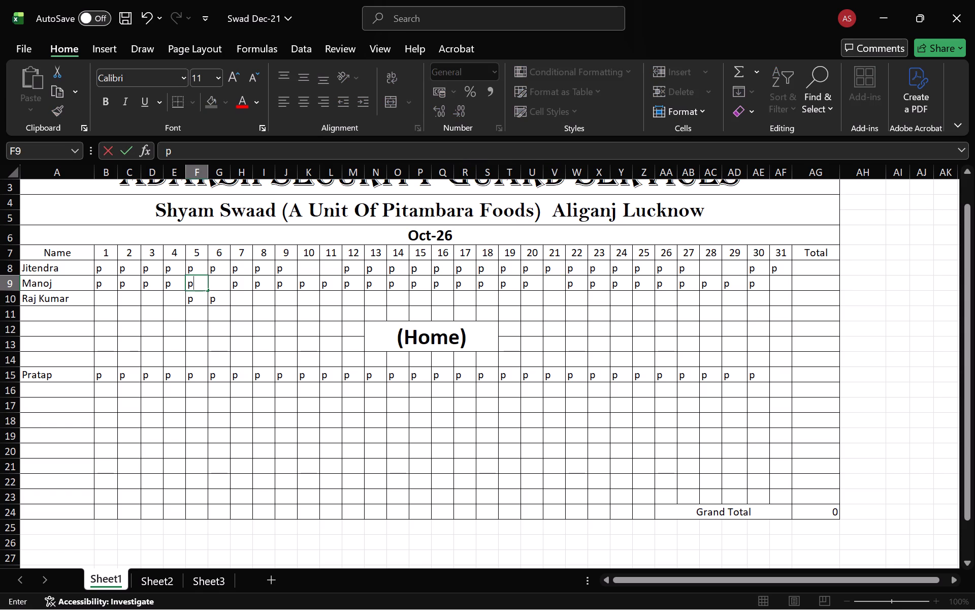
{"action": "key", "text": "Tab"}
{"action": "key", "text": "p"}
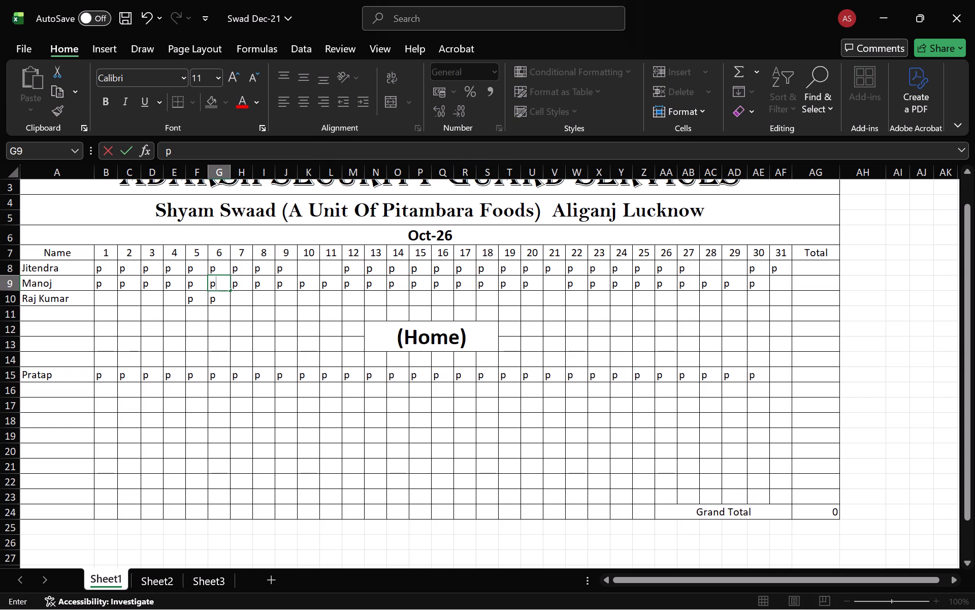
Clear the attendance marks for days 5 and 6 in row 10, below Manoj.
{"action": "left_click_drag", "start_coordinate": [197, 303], "coordinate": [241, 295]}
{"action": "key", "text": "BackSpace"}
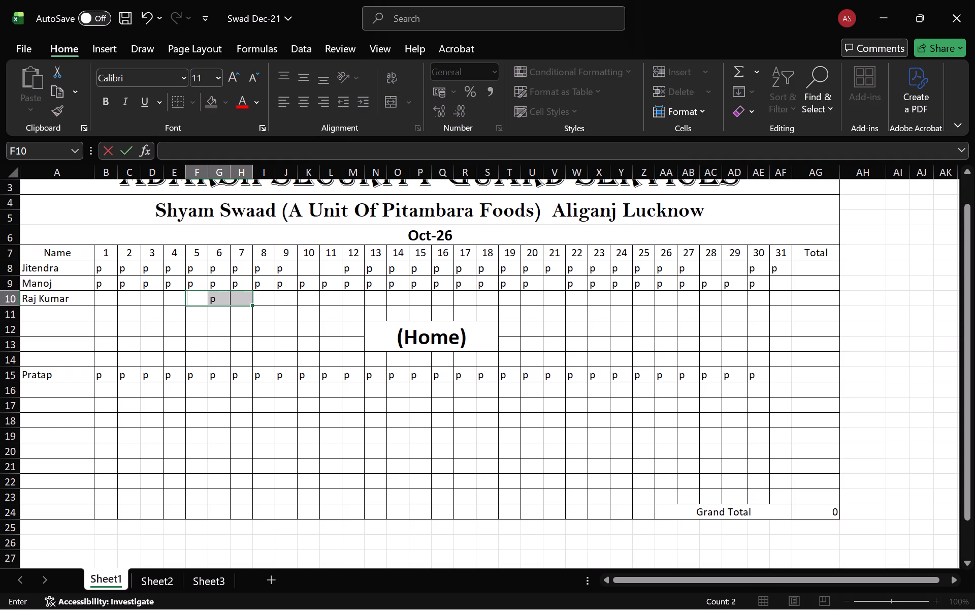
{"action": "key", "text": "Right"}
{"action": "key", "text": "BackSpace"}
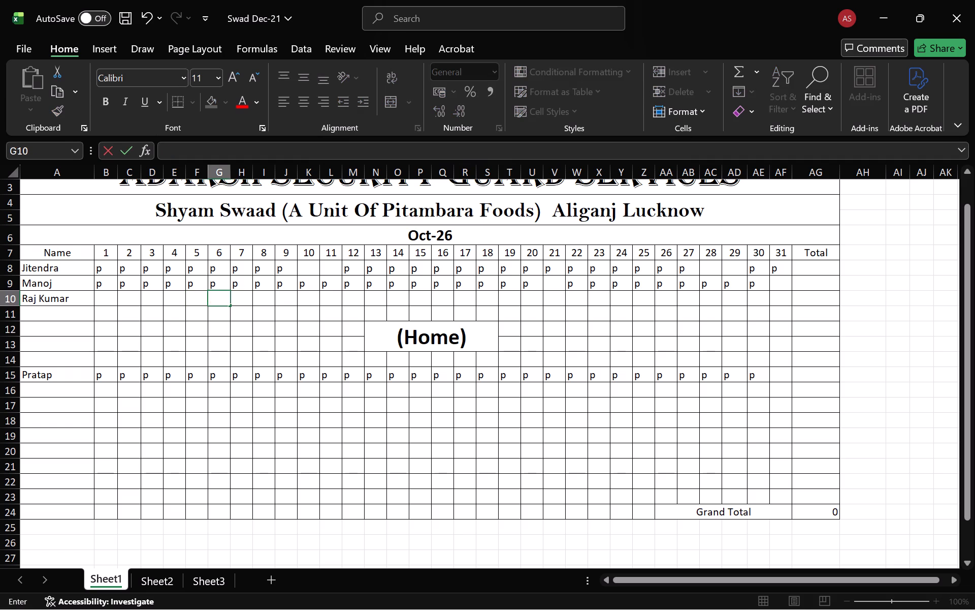
Mark days 21 through 25 with p in row 10, below Manoj.
{"action": "left_click", "coordinate": [550, 298]}
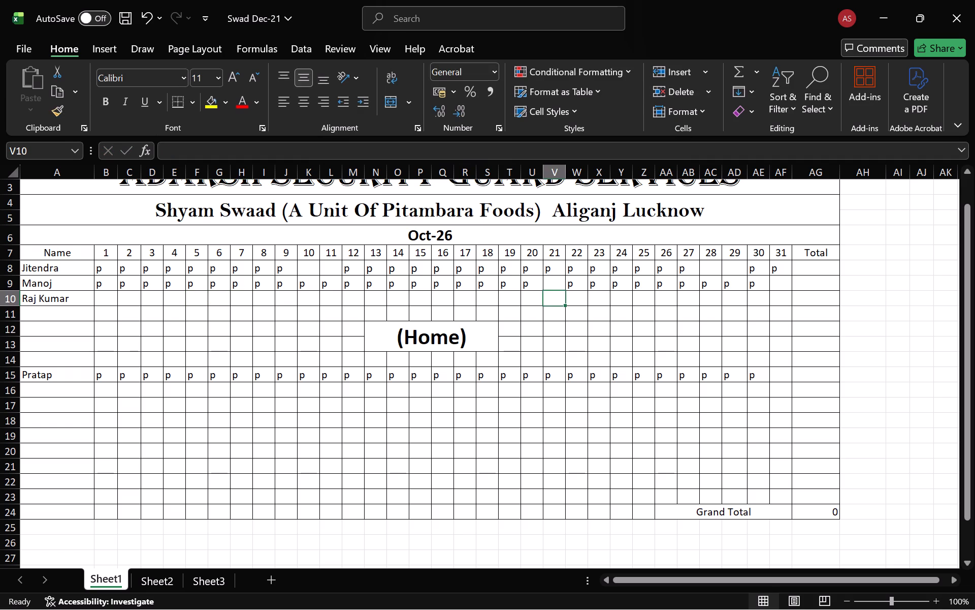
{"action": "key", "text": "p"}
{"action": "key", "text": "Tab"}
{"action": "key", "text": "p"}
{"action": "key", "text": "Tab"}
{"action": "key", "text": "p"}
{"action": "key", "text": "Tab"}
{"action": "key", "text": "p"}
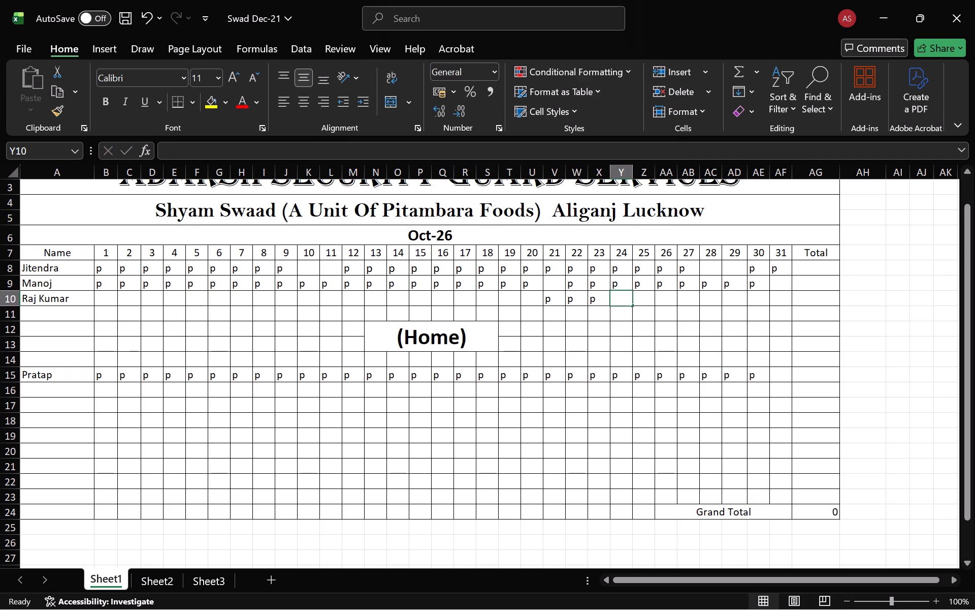
{"action": "key", "text": "Tab"}
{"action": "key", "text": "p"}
{"action": "key", "text": "Tab"}
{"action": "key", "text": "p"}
{"action": "key", "text": "BackSpace"}
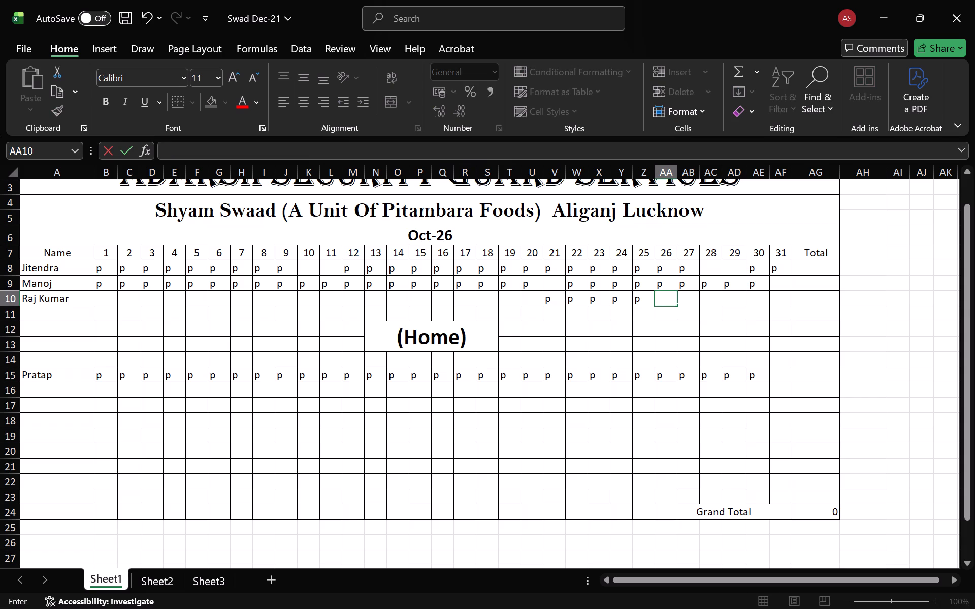
Clear Manoj's attendance from day 21 through day 25 and mark day 31 with p.
{"action": "left_click_drag", "start_coordinate": [559, 286], "coordinate": [649, 285]}
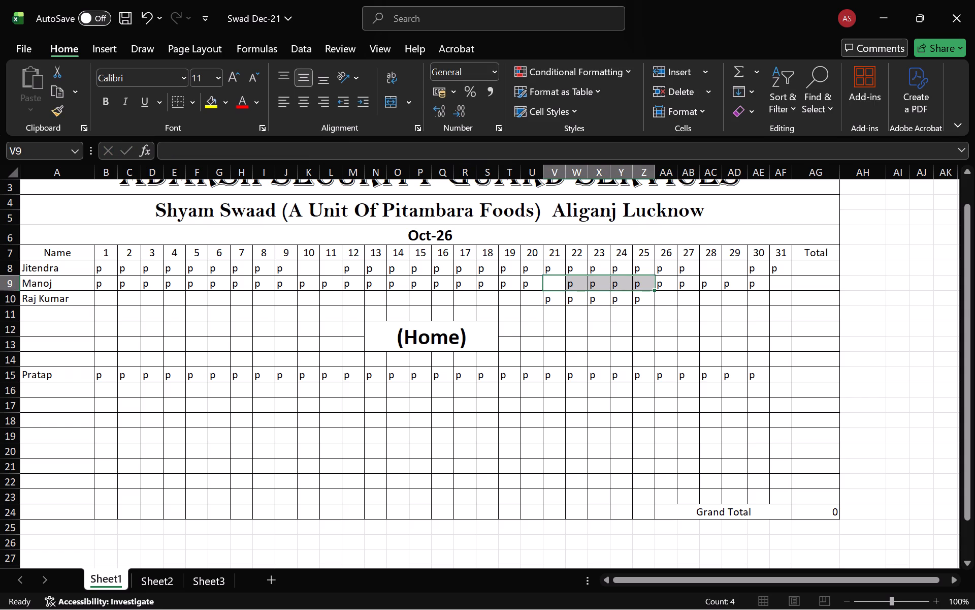
{"action": "key", "text": "Delete"}
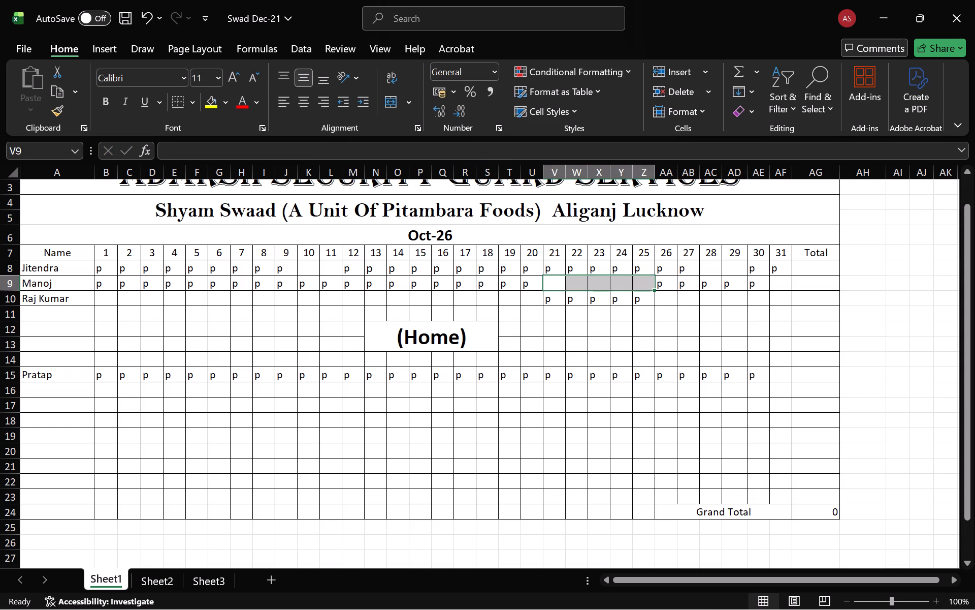
{"action": "left_click", "coordinate": [777, 284]}
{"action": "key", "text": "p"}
Go through Manoj's attendance row day by day to check which days are marked.
{"action": "key", "text": "Left"}
{"action": "key", "text": "Left"}
{"action": "key", "text": "Left"}
{"action": "key", "text": "Left"}
{"action": "key", "text": "Left"}
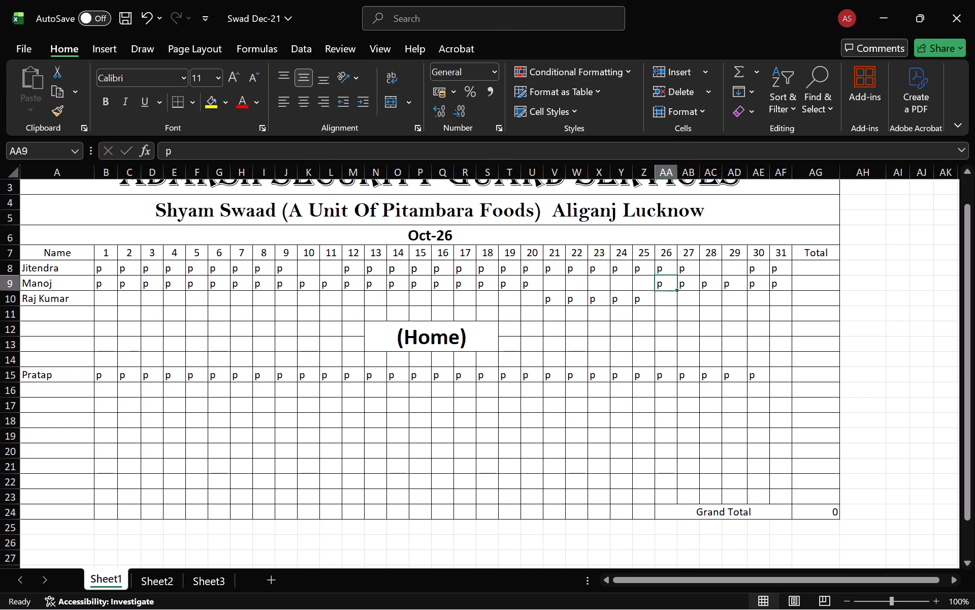
{"action": "key", "text": "Left"}
{"action": "key", "text": "Left"}
{"action": "key", "text": "Left"}
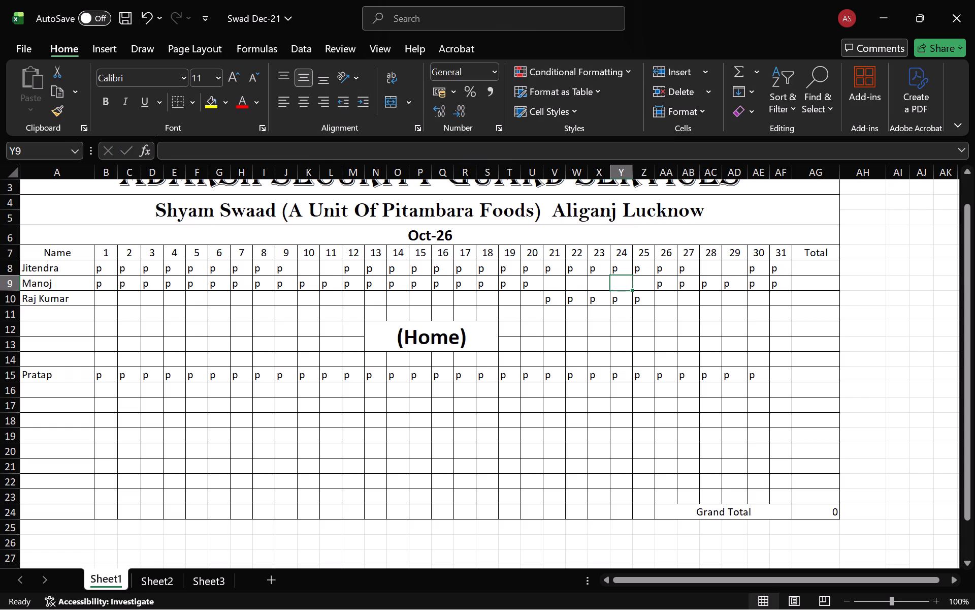
{"action": "key", "text": "Left"}
{"action": "key", "text": "Left"}
{"action": "key", "text": "Left"}
{"action": "key", "text": "Left"}
{"action": "key", "text": "Left"}
{"action": "key", "text": "Left"}
{"action": "key", "text": "Left"}
{"action": "key", "text": "Left"}
{"action": "key", "text": "Left"}
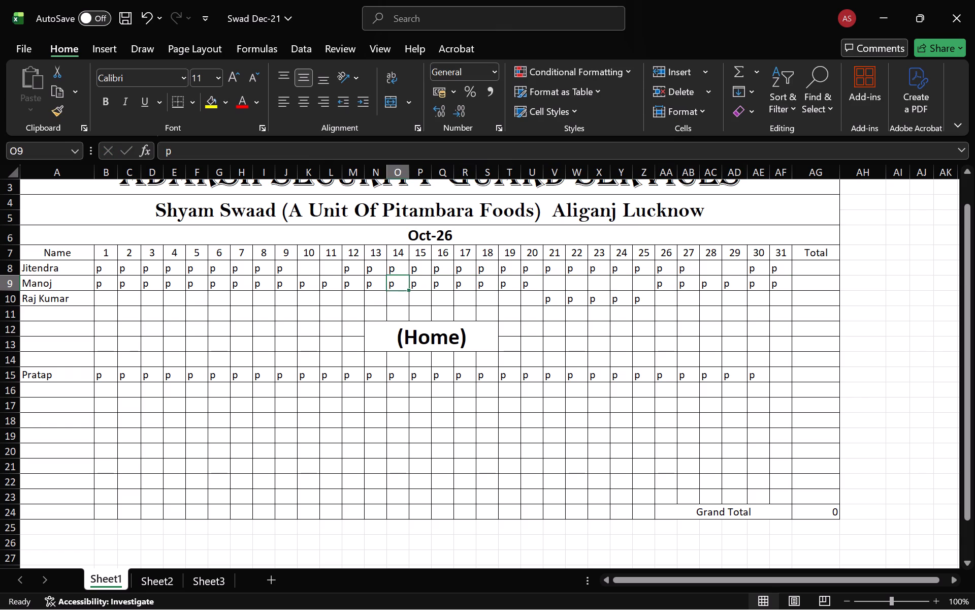
{"action": "key", "text": "Left"}
{"action": "key", "text": "Left"}
{"action": "key", "text": "Left"}
{"action": "key", "text": "Left"}
{"action": "key", "text": "Left"}
{"action": "key", "text": "Left"}
{"action": "key", "text": "Left"}
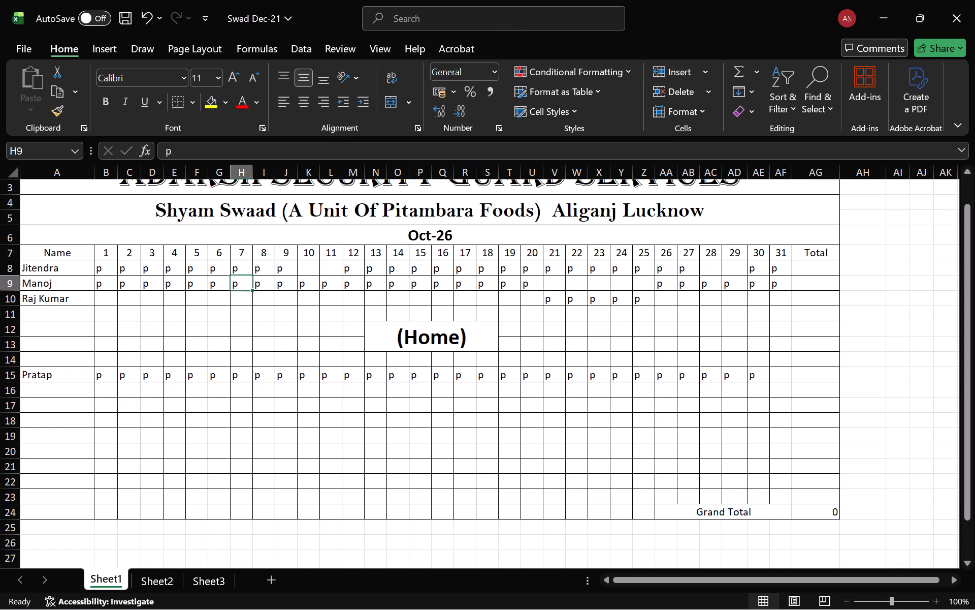
{"action": "key", "text": "Left"}
{"action": "key", "text": "Right"}
{"action": "key", "text": "Right"}
{"action": "key", "text": "Right"}
{"action": "key", "text": "Right"}
{"action": "key", "text": "Right"}
{"action": "key", "text": "Right"}
{"action": "key", "text": "Right"}
{"action": "key", "text": "Right"}
{"action": "key", "text": "Right"}
{"action": "key", "text": "Right"}
{"action": "key", "text": "Right"}
{"action": "key", "text": "Right"}
{"action": "key", "text": "Right"}
{"action": "key", "text": "Right"}
{"action": "key", "text": "Right"}
{"action": "key", "text": "Right"}
{"action": "key", "text": "Right"}
{"action": "key", "text": "Right"}
{"action": "key", "text": "Right"}
{"action": "key", "text": "Right"}
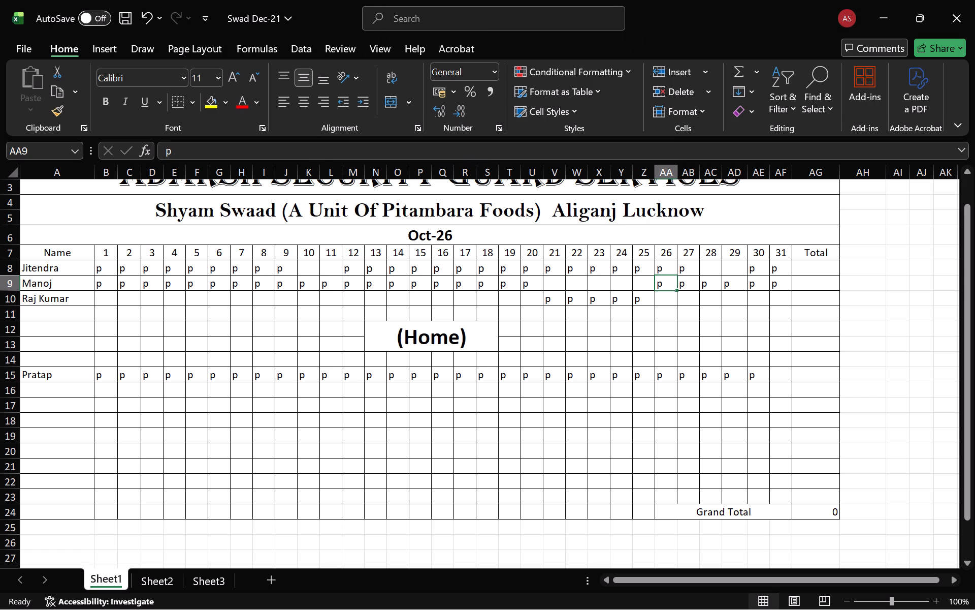
{"action": "key", "text": "Left"}
{"action": "key", "text": "Right"}
{"action": "key", "text": "Right"}
{"action": "key", "text": "Right"}
{"action": "key", "text": "Right"}
{"action": "key", "text": "Right"}
{"action": "key", "text": "Right"}
{"action": "key", "text": "Right"}
{"action": "key", "text": "Right"}
{"action": "key", "text": "Right"}
{"action": "key", "text": "Right"}
{"action": "key", "text": "Right"}
{"action": "key", "text": "Left"}
{"action": "key", "text": "Left"}
{"action": "key", "text": "Left"}
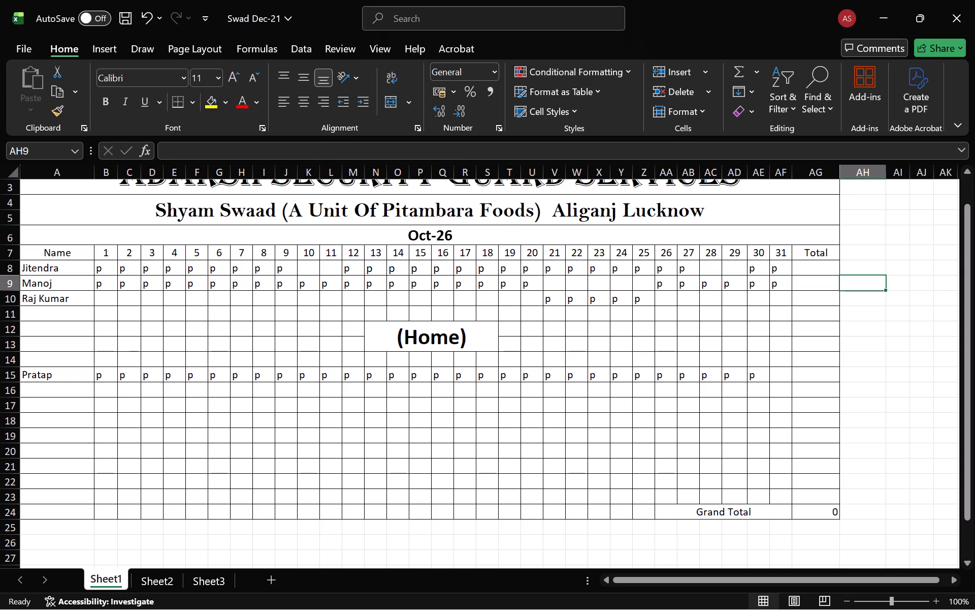
{"action": "key", "text": "Left"}
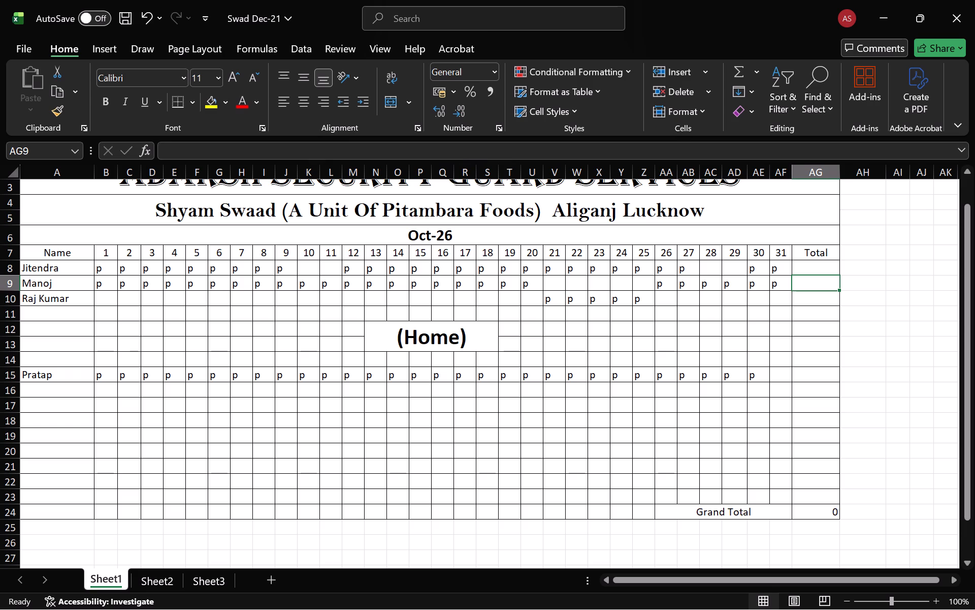
{"action": "key", "text": "Left"}
{"action": "key", "text": "Left"}
{"action": "key", "text": "Left"}
{"action": "key", "text": "Left"}
{"action": "key", "text": "Left"}
{"action": "key", "text": "Left"}
{"action": "key", "text": "Left"}
{"action": "key", "text": "Left"}
{"action": "key", "text": "Left"}
{"action": "key", "text": "Left"}
{"action": "key", "text": "Left"}
{"action": "key", "text": "Left"}
{"action": "key", "text": "Left"}
{"action": "key", "text": "Left"}
{"action": "key", "text": "Left"}
{"action": "key", "text": "Left"}
{"action": "key", "text": "Left"}
{"action": "key", "text": "Left"}
{"action": "key", "text": "Left"}
{"action": "key", "text": "Left"}
{"action": "key", "text": "Left"}
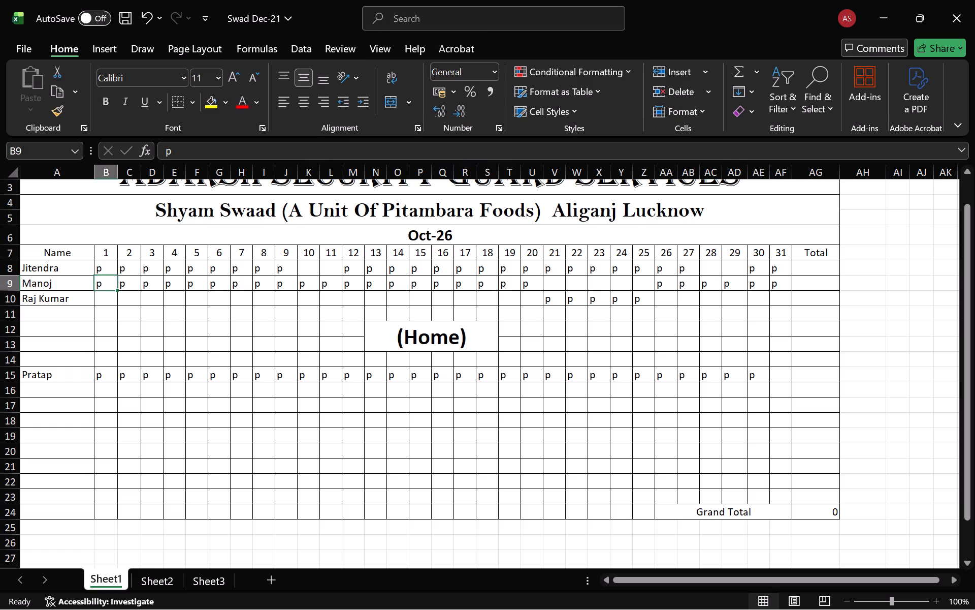
Count Manoj's attendance marks across days 1 to 31 and enter 26 as his total.
{"action": "key", "text": "Right"}
{"action": "key", "text": "ctrl+shift+Right"}
{"action": "key", "text": "ctrl+shift+Right"}
{"action": "key", "text": "ctrl+shift+Right"}
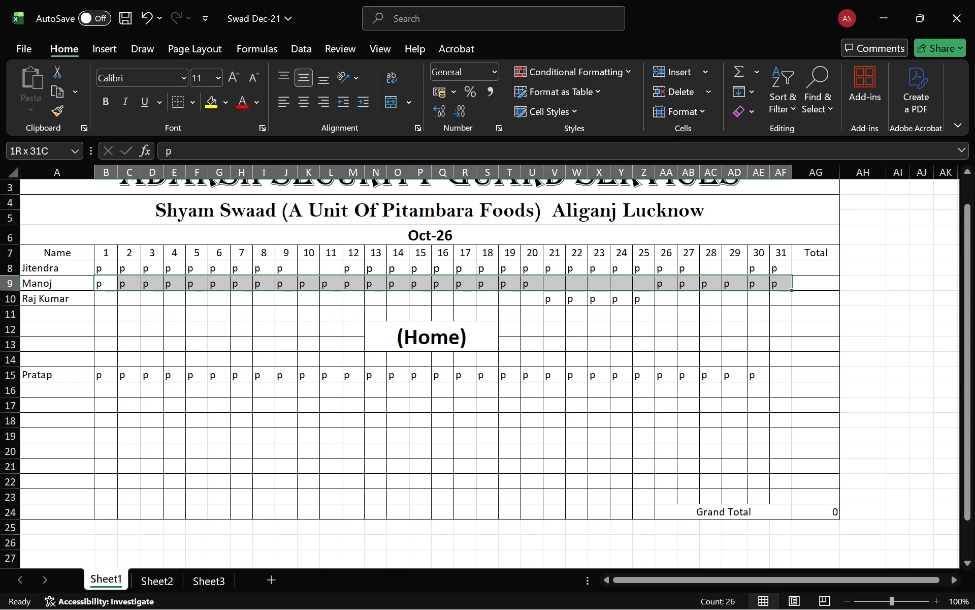
{"action": "key", "text": "Right"}
{"action": "key", "text": "Right"}
{"action": "key", "text": "Right"}
{"action": "key", "text": "Right"}
{"action": "key", "text": "Right"}
{"action": "key", "text": "Right"}
{"action": "key", "text": "Right"}
{"action": "key", "text": "Right"}
{"action": "key", "text": "Right"}
{"action": "key", "text": "Right"}
{"action": "key", "text": "Right"}
{"action": "key", "text": "Right"}
{"action": "key", "text": "Right"}
{"action": "key", "text": "Right"}
{"action": "key", "text": "Right"}
{"action": "key", "text": "Right"}
{"action": "key", "text": "Right"}
{"action": "key", "text": "Right"}
{"action": "key", "text": "Right"}
{"action": "key", "text": "Right"}
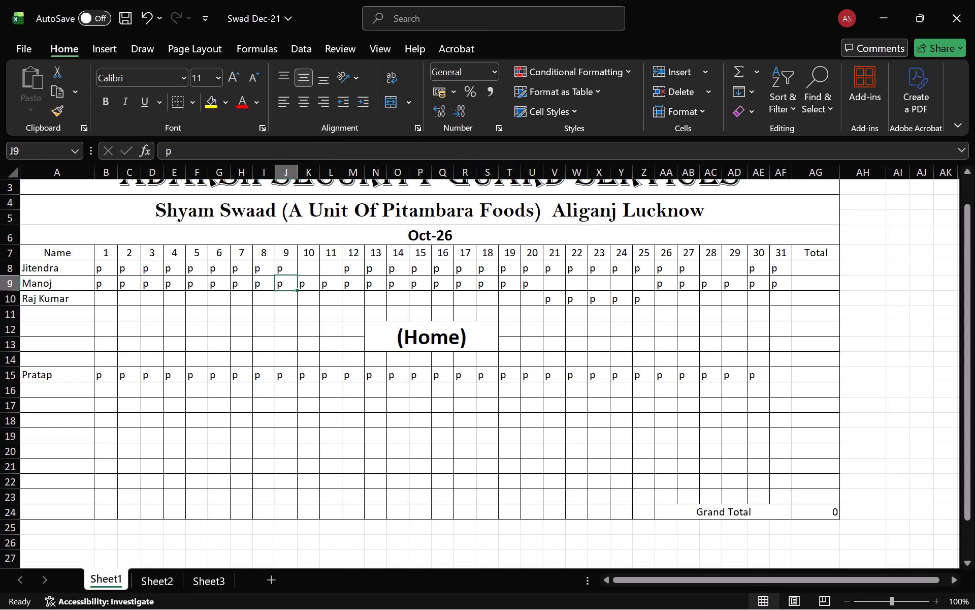
{"action": "key", "text": "Right"}
{"action": "key", "text": "Right"}
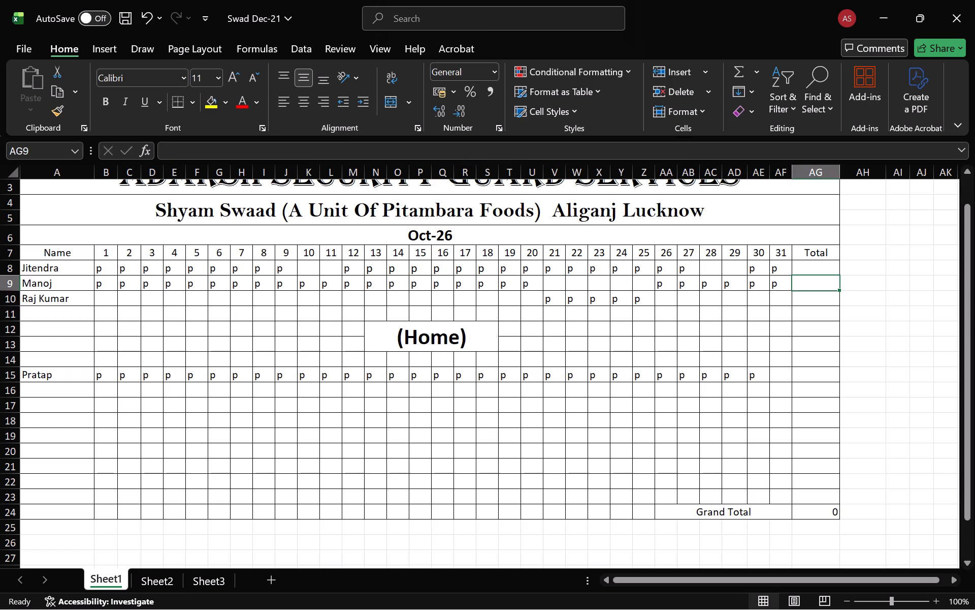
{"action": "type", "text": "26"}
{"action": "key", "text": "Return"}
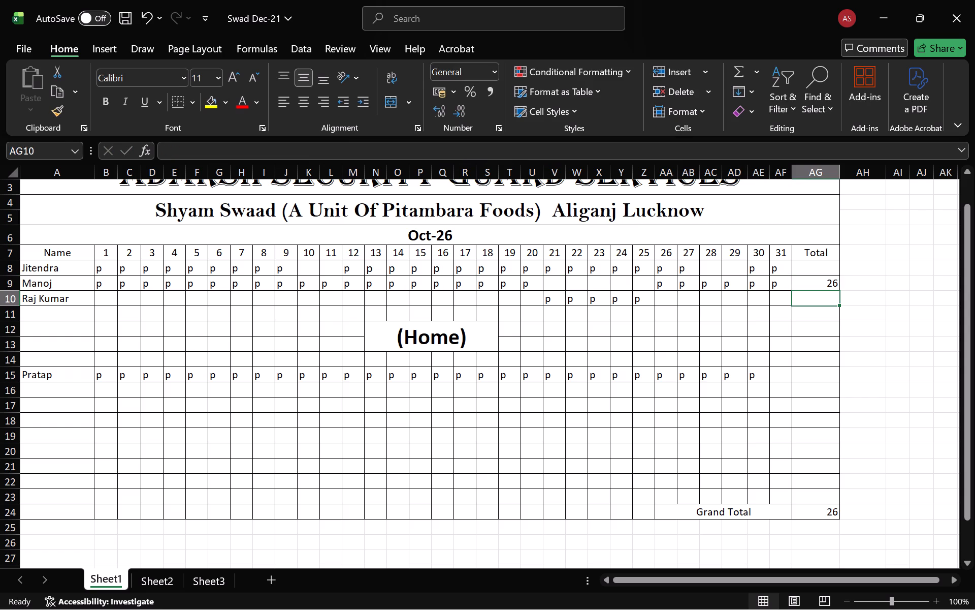
Count Jitendra's attendance marks across days 1 to 31 and enter 27 as his total.
{"action": "left_click_drag", "start_coordinate": [104, 266], "coordinate": [782, 282]}
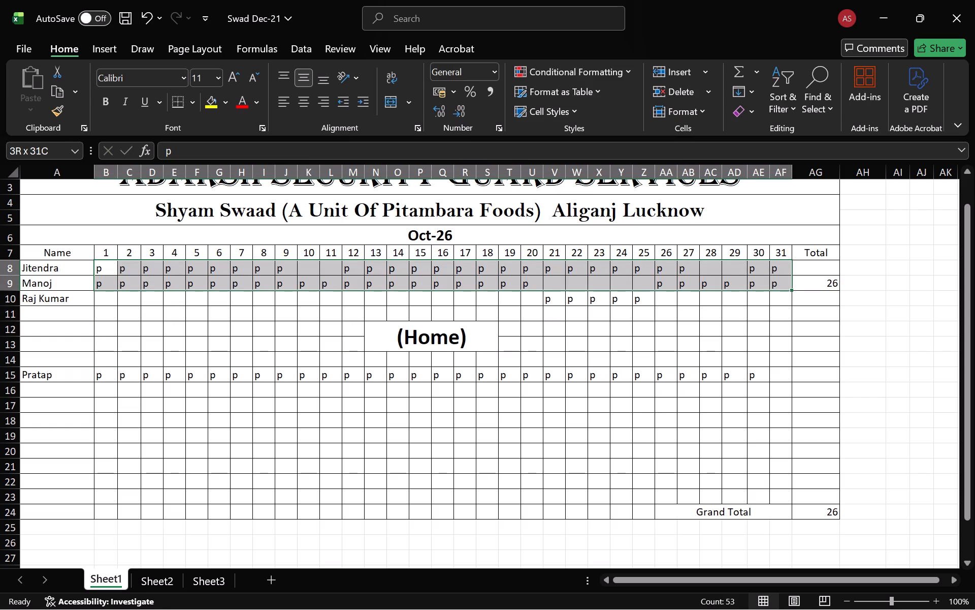
{"action": "left_click_drag", "start_coordinate": [782, 282], "coordinate": [782, 273]}
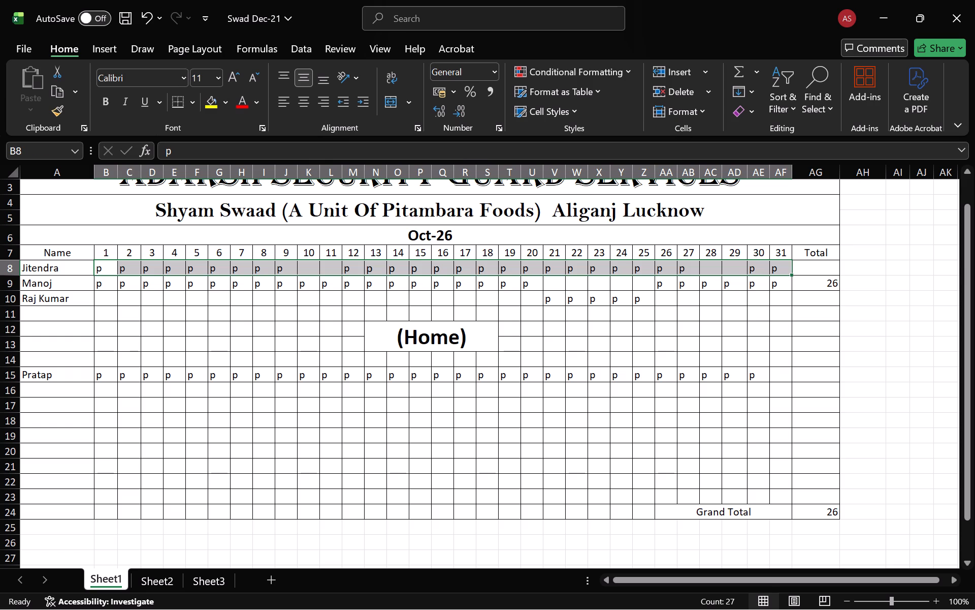
{"action": "left_click", "coordinate": [820, 265]}
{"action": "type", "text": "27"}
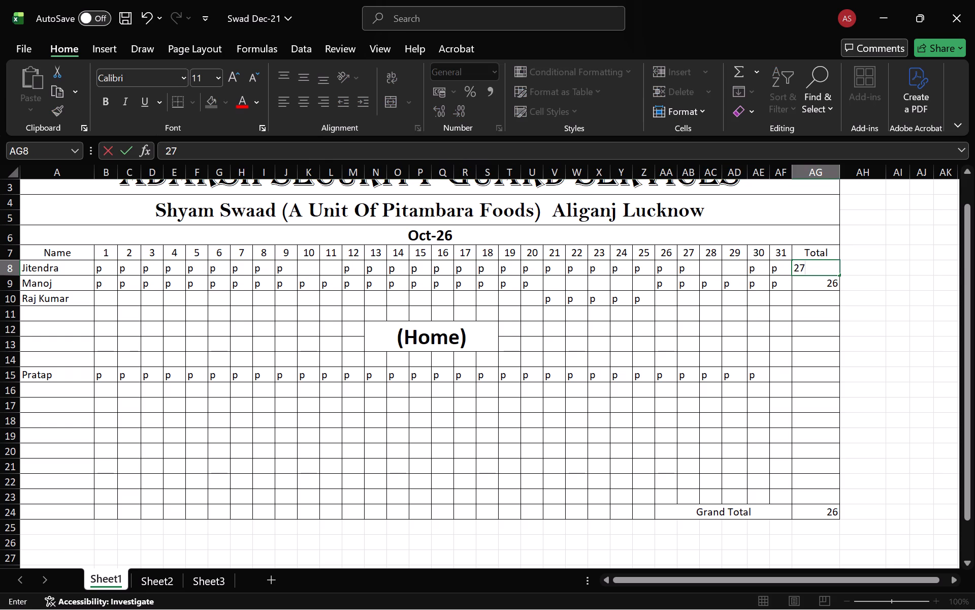
Count the attendance marks of the guard in row 10, below Manoj, and enter 5 as his total.
{"action": "left_click_drag", "start_coordinate": [527, 296], "coordinate": [686, 323]}
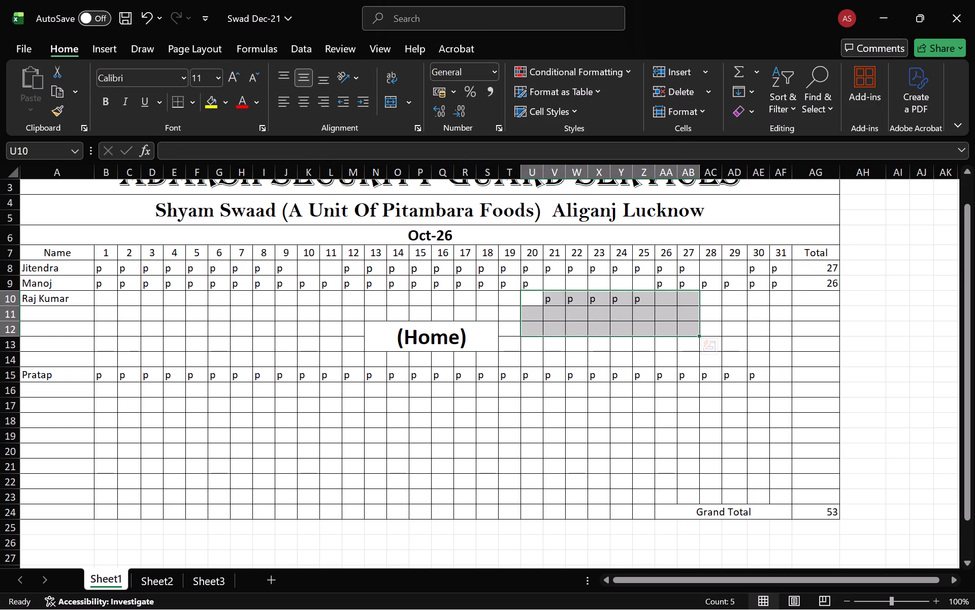
{"action": "left_click", "coordinate": [825, 297]}
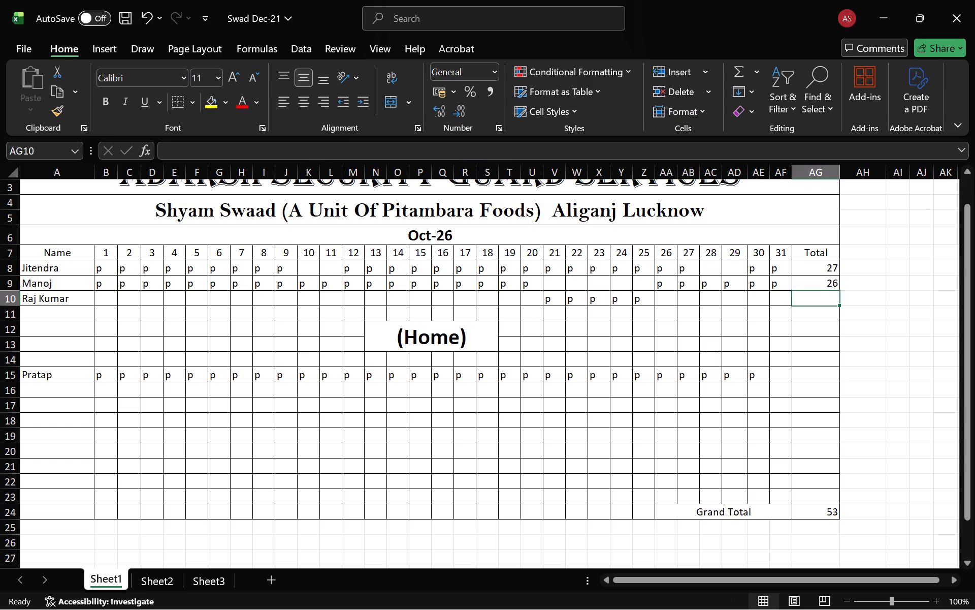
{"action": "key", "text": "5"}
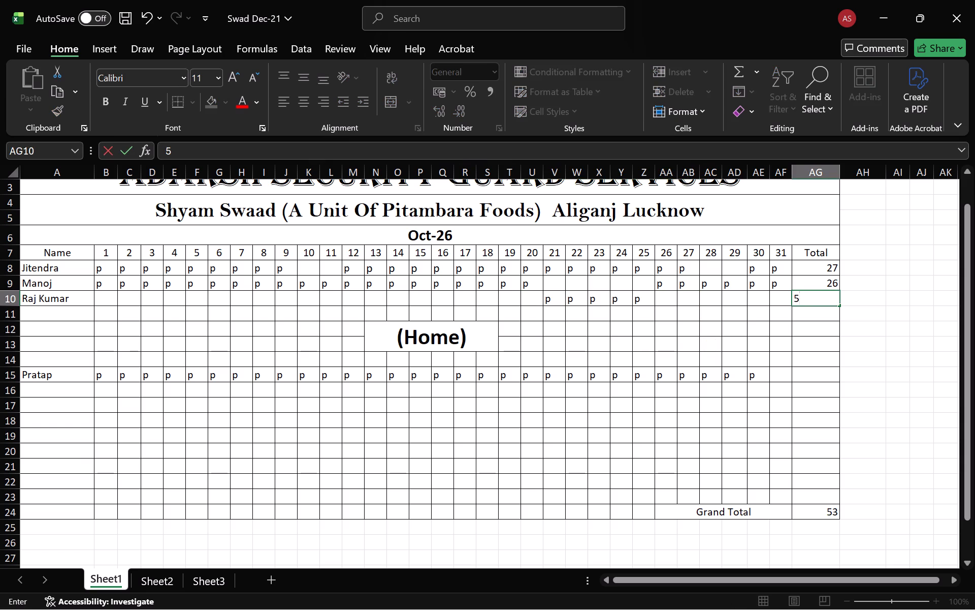
{"action": "left_click", "coordinate": [81, 369]}
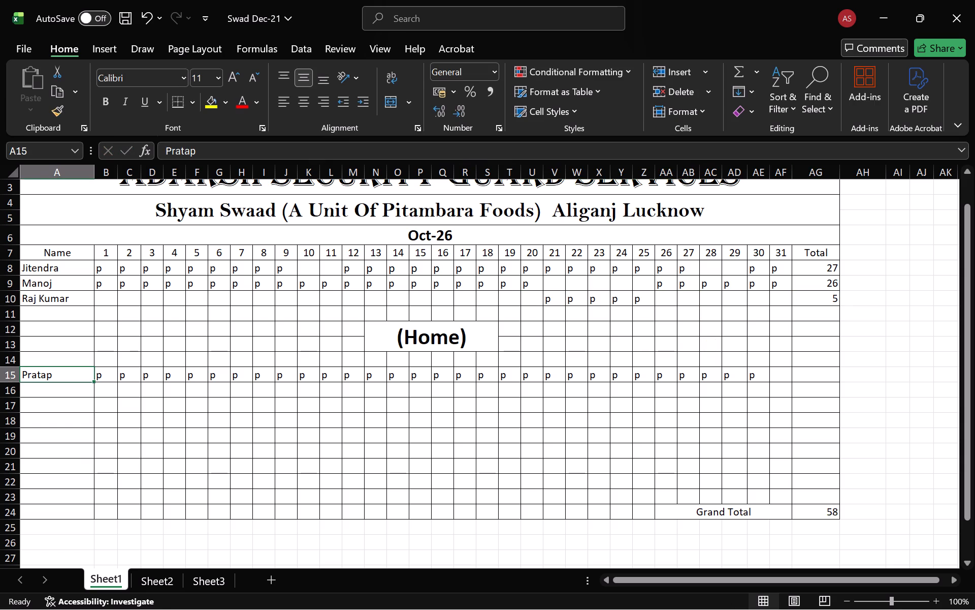
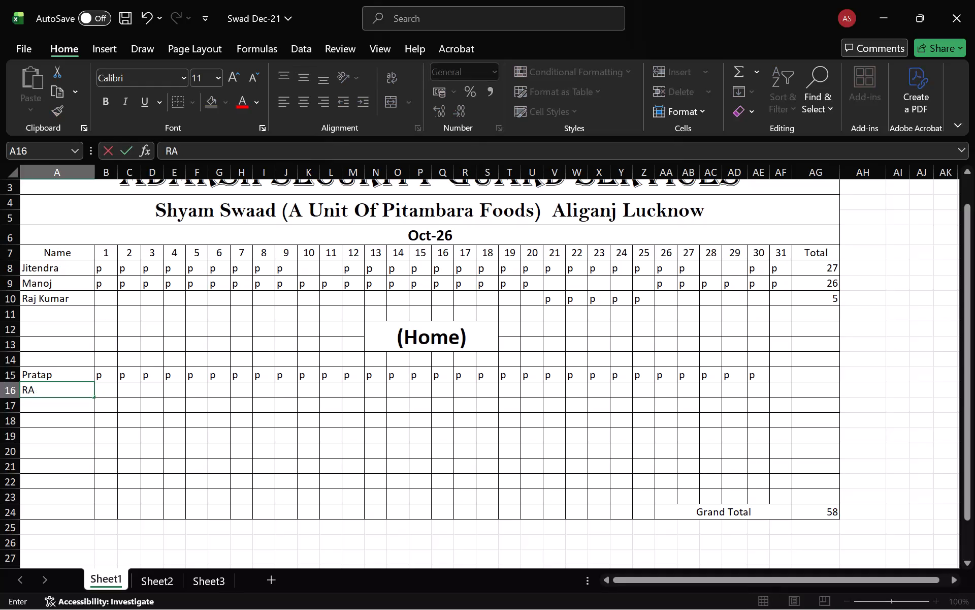
Correct the misspelled entry in the name column of row 16 and finish entering the second Home guard's name, below Pratap.
{"action": "key", "text": "BackSpace"}
{"action": "key", "text": "BackSpace"}
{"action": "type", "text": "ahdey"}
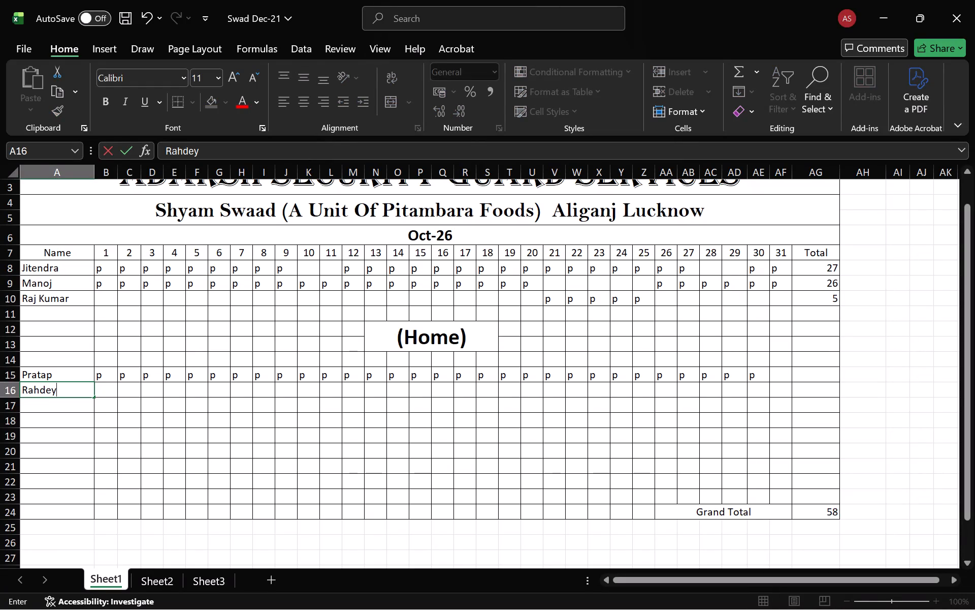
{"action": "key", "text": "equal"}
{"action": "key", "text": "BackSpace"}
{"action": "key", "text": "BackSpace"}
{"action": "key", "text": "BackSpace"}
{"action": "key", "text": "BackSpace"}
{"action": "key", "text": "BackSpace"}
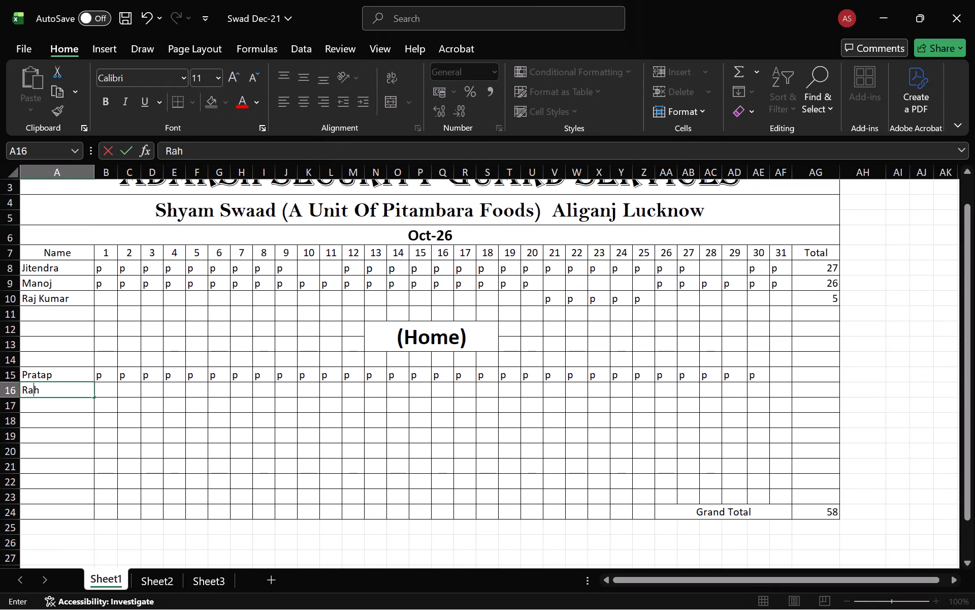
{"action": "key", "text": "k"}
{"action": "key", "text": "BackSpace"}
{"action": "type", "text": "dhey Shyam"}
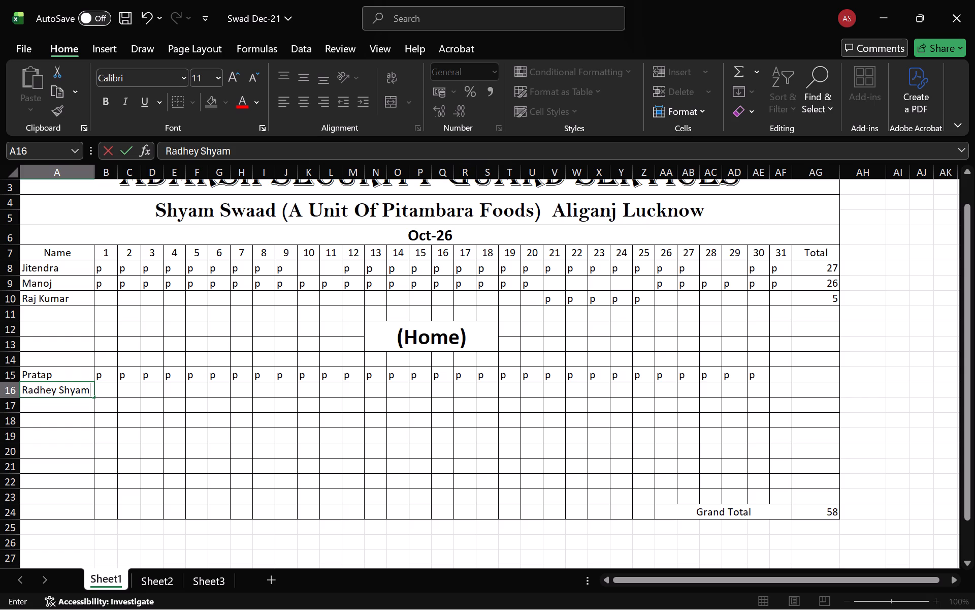
{"action": "left_click_drag", "start_coordinate": [105, 373], "coordinate": [835, 386]}
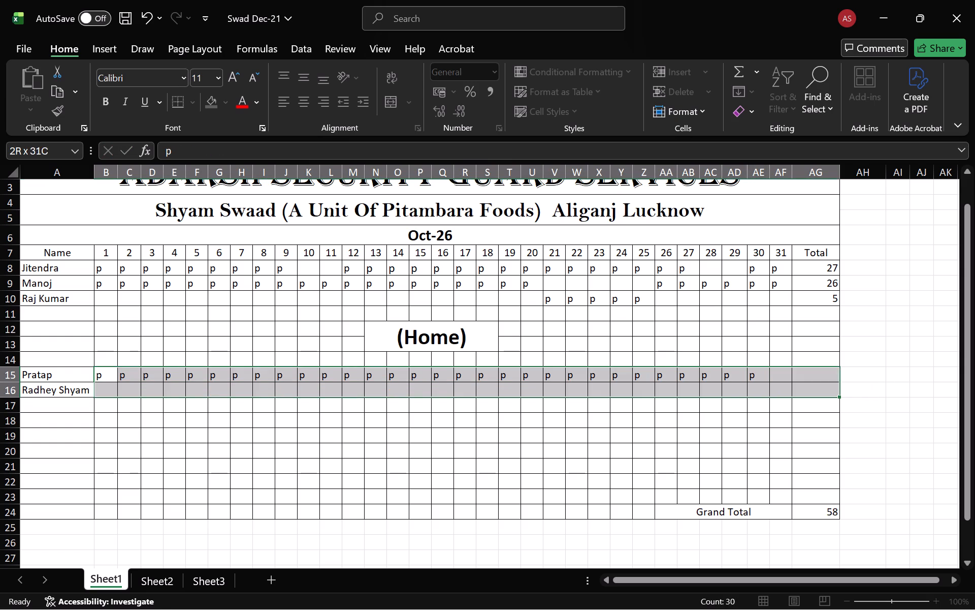
{"action": "left_click_drag", "start_coordinate": [835, 386], "coordinate": [449, 388]}
{"action": "left_click", "coordinate": [449, 388]}
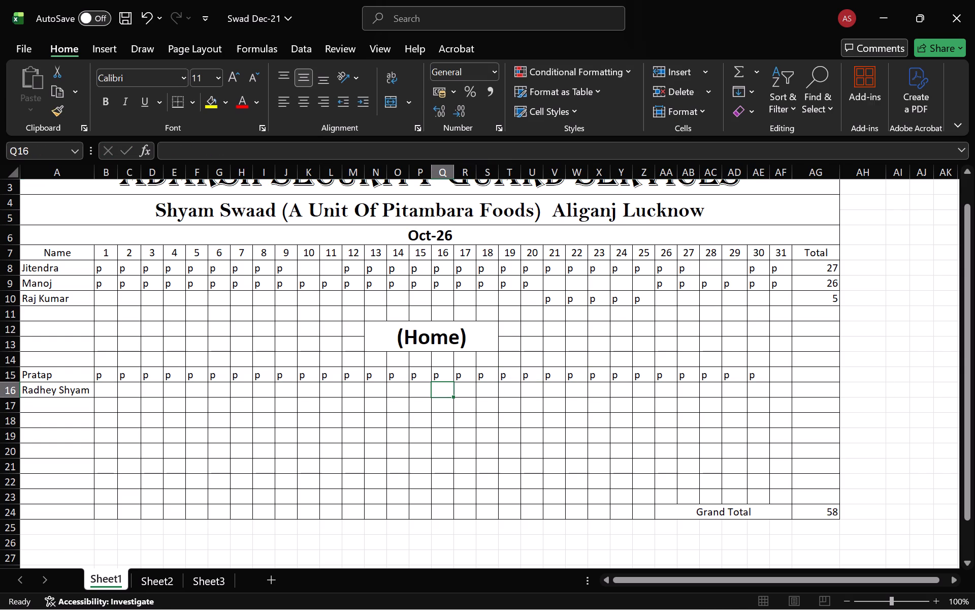
Mark the row 16 guard present with p on day 9 and on days 22 to 26.
{"action": "left_click", "coordinate": [107, 371]}
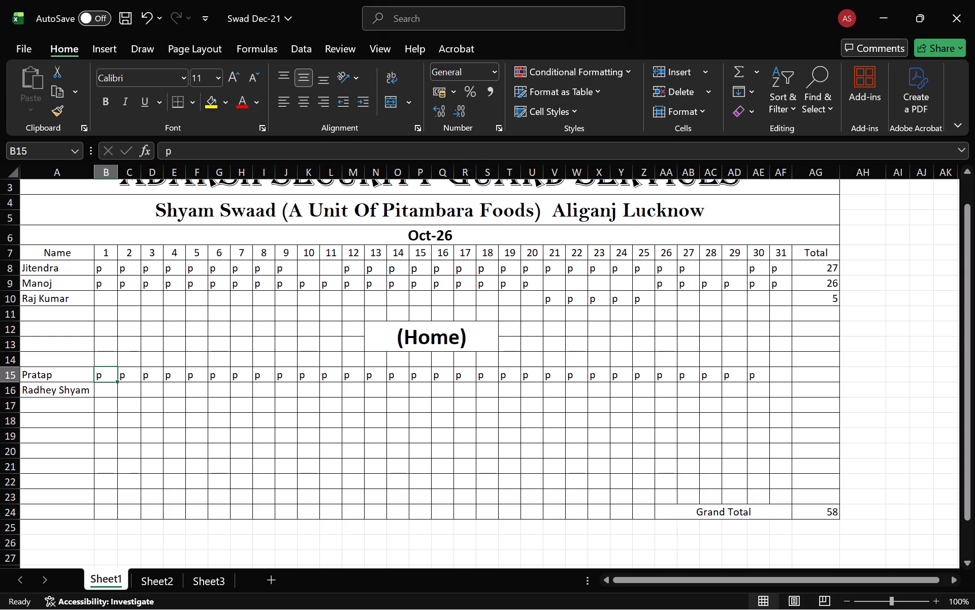
{"action": "left_click", "coordinate": [284, 388]}
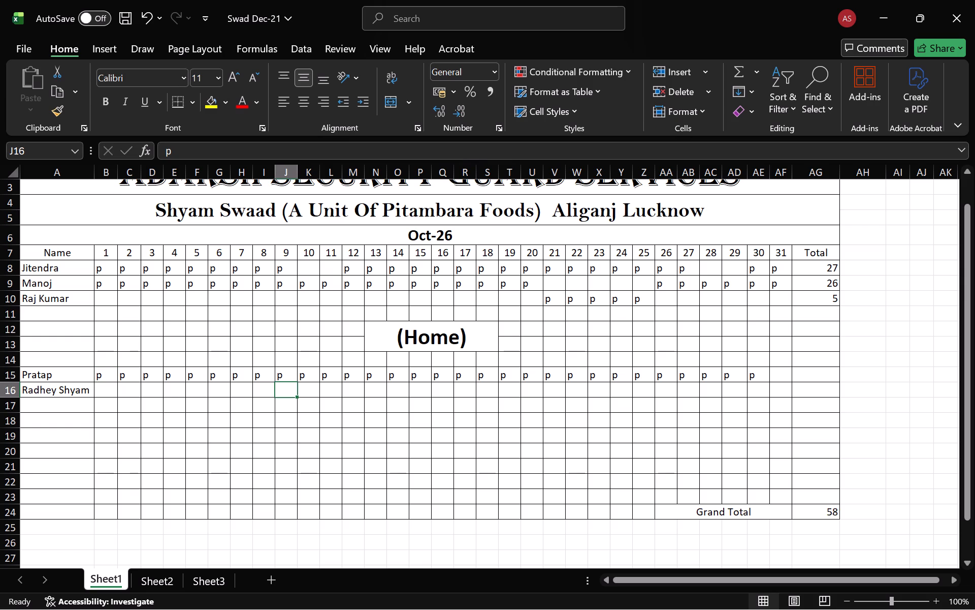
{"action": "key", "text": "p"}
{"action": "key", "text": "Tab"}
{"action": "key", "text": "Tab"}
{"action": "key", "text": "Tab"}
{"action": "key", "text": "Tab"}
{"action": "key", "text": "Tab"}
{"action": "key", "text": "Tab"}
{"action": "key", "text": "Tab"}
{"action": "key", "text": "Tab"}
{"action": "key", "text": "Tab"}
{"action": "key", "text": "Tab"}
{"action": "key", "text": "Tab"}
{"action": "key", "text": "Tab"}
{"action": "key", "text": "Tab"}
{"action": "key", "text": "Tab"}
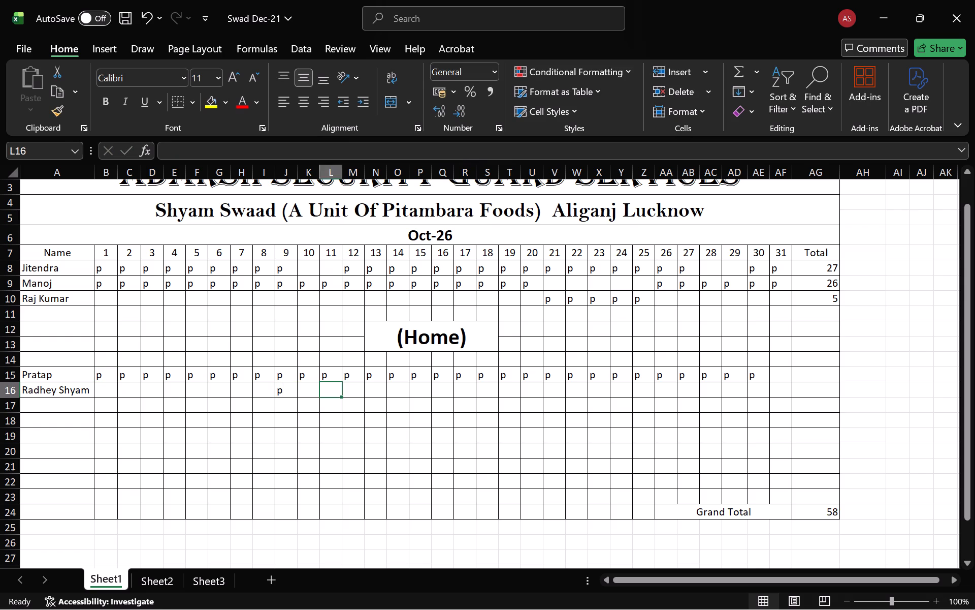
{"action": "key", "text": "Left"}
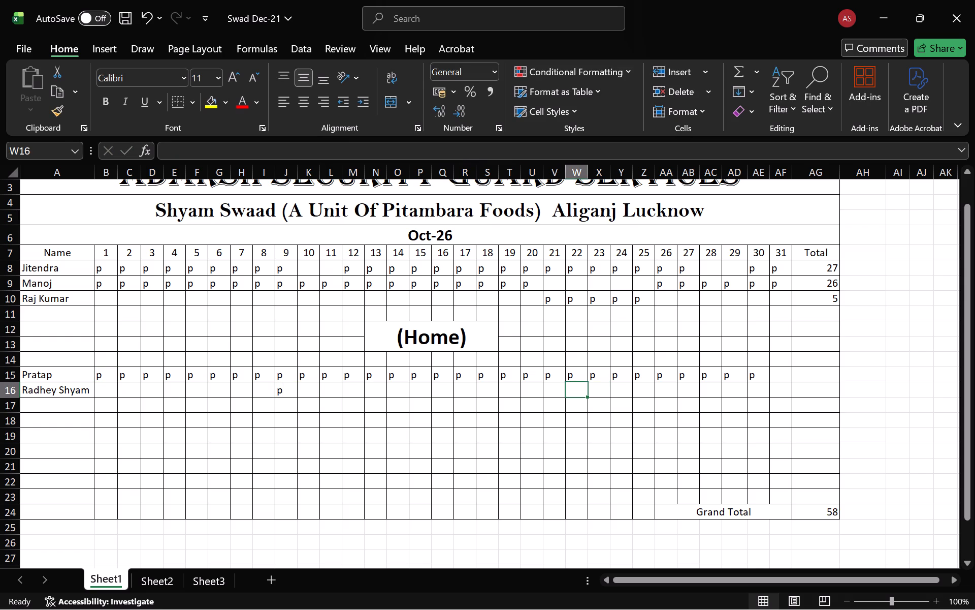
{"action": "key", "text": "p"}
{"action": "key", "text": "Tab"}
{"action": "key", "text": "p"}
{"action": "key", "text": "Tab"}
{"action": "key", "text": "p"}
{"action": "key", "text": "Tab"}
{"action": "key", "text": "p"}
{"action": "key", "text": "Tab"}
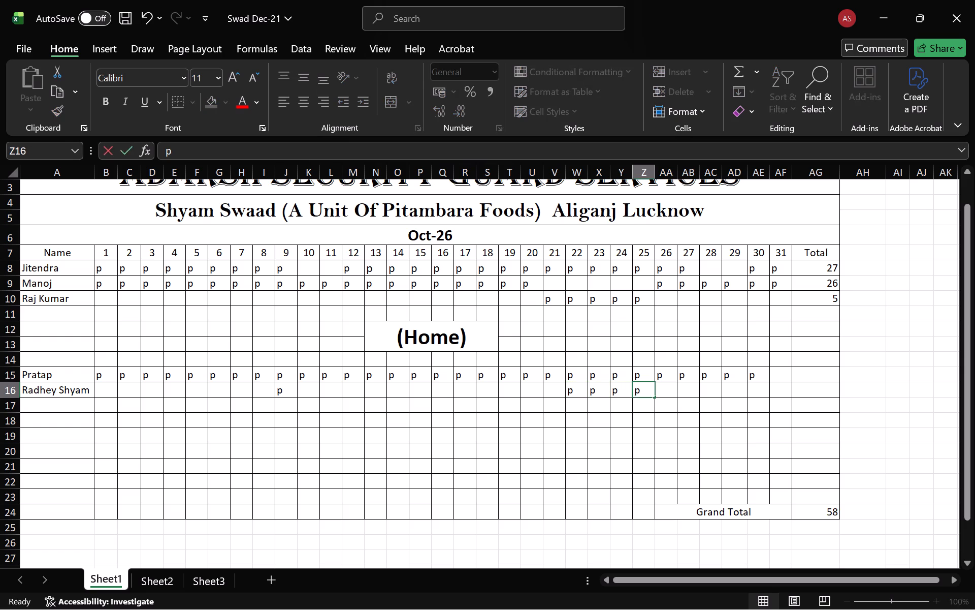
{"action": "key", "text": "p"}
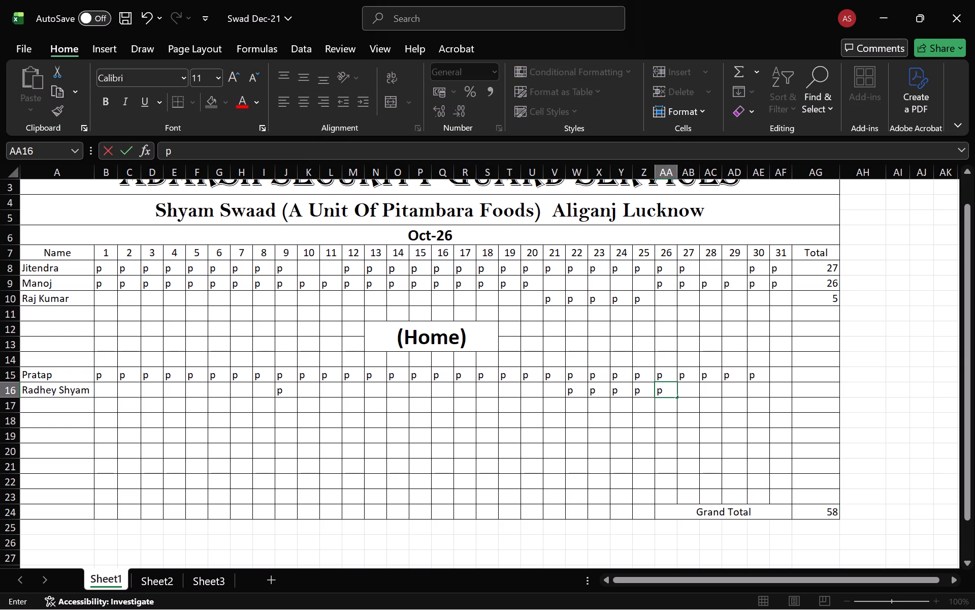
Clear Pratap's attendance marks on day 9 and days 22 to 26, and mark day 31 with p.
{"action": "left_click", "coordinate": [281, 377]}
{"action": "key", "text": "Delete"}
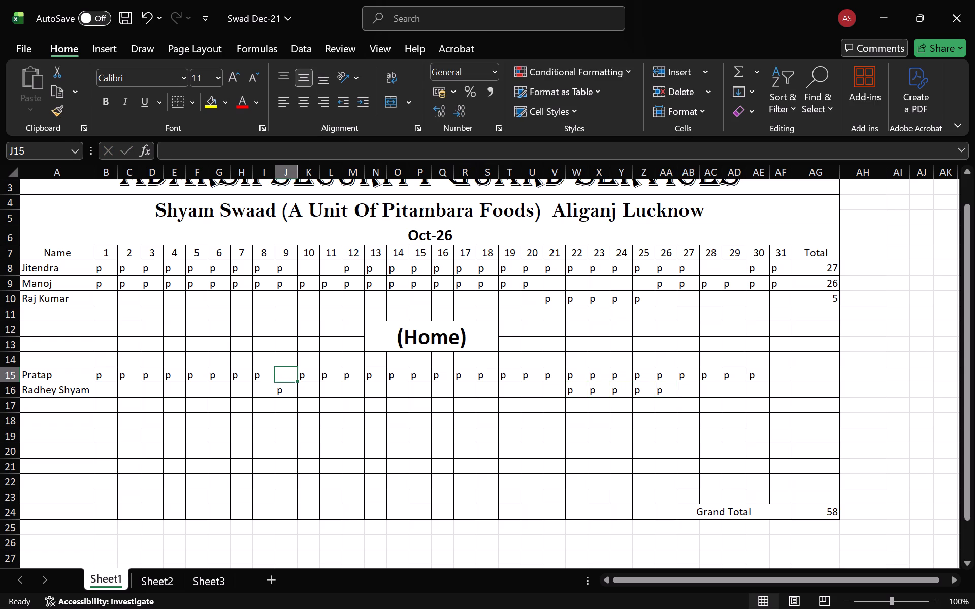
{"action": "left_click_drag", "start_coordinate": [571, 375], "coordinate": [668, 377]}
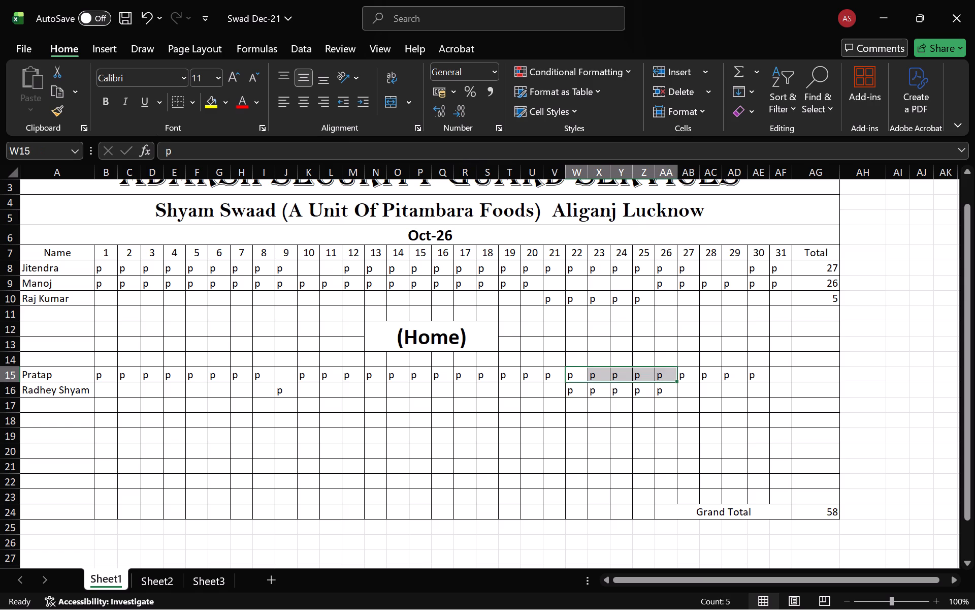
{"action": "key", "text": "Delete"}
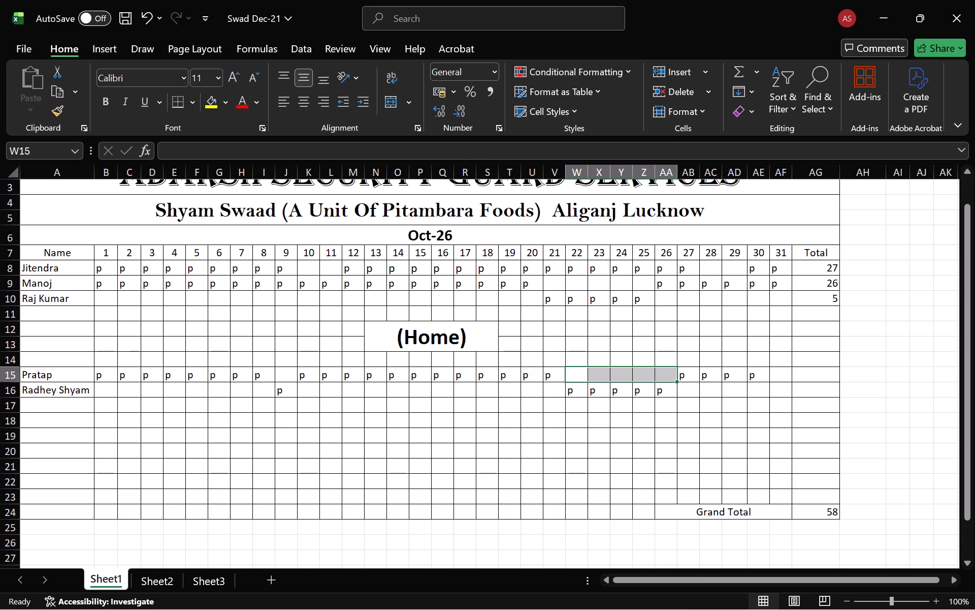
{"action": "left_click", "coordinate": [783, 373]}
{"action": "key", "text": "p"}
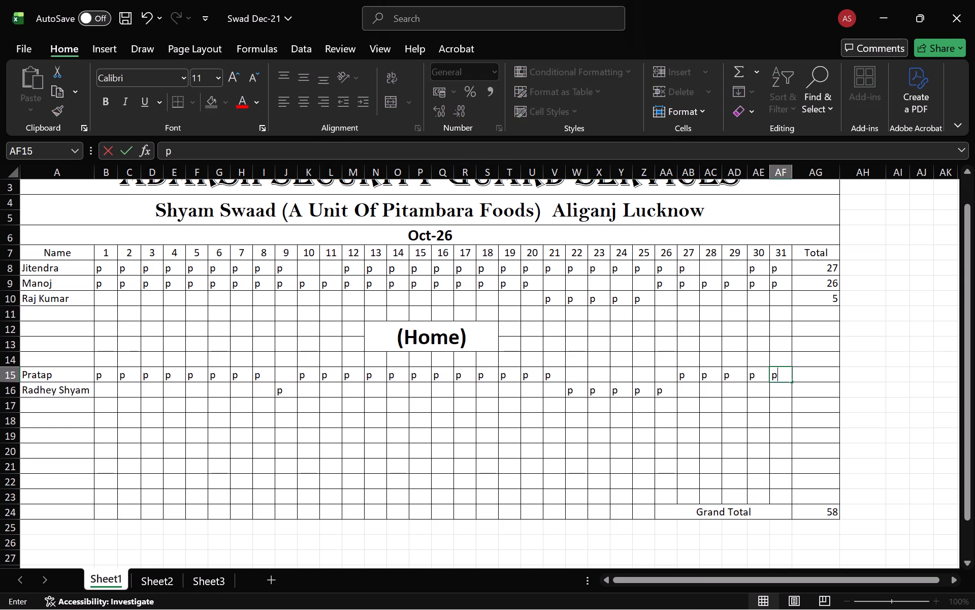
Count Pratap's attendance marks across days 1 to 31 and enter 25 as his total.
{"action": "left_click_drag", "start_coordinate": [103, 376], "coordinate": [725, 382]}
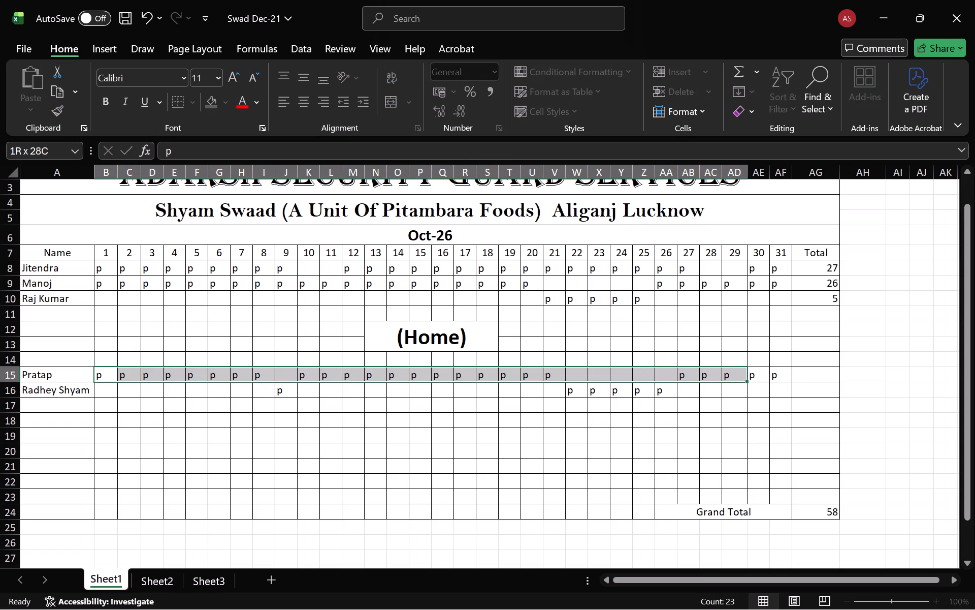
{"action": "left_click_drag", "start_coordinate": [725, 382], "coordinate": [778, 379]}
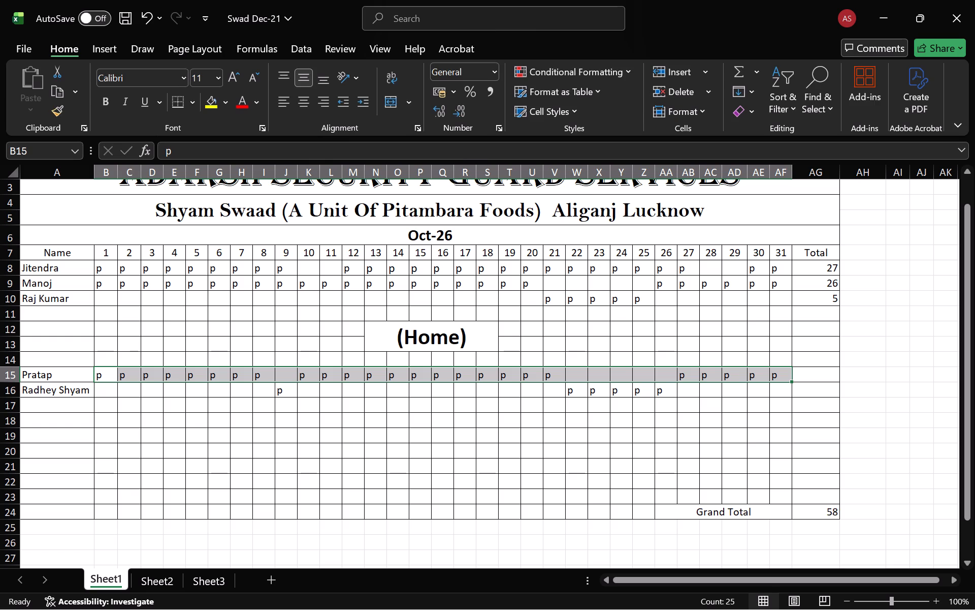
{"action": "left_click", "coordinate": [812, 369]}
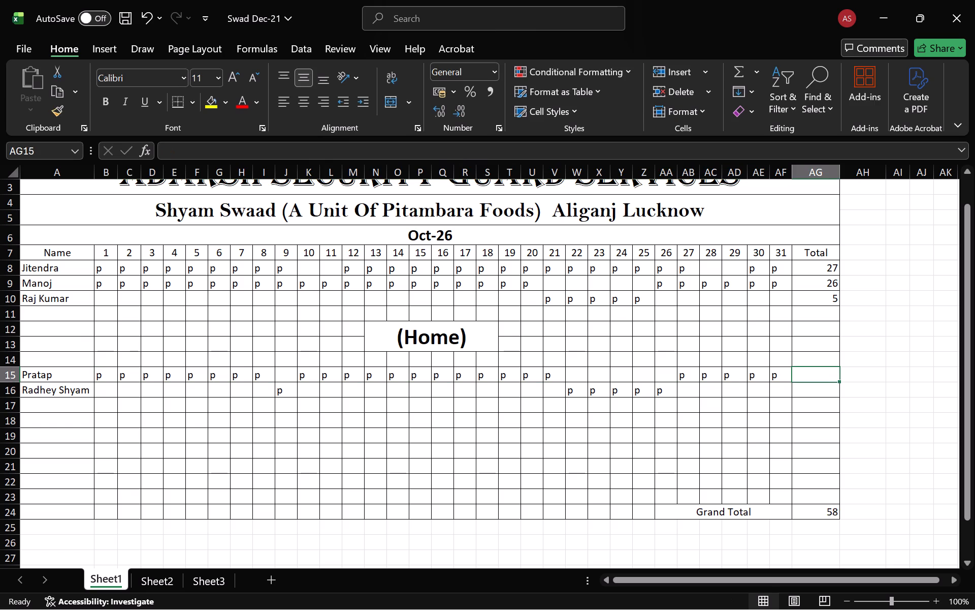
{"action": "type", "text": "25"}
{"action": "key", "text": "Return"}
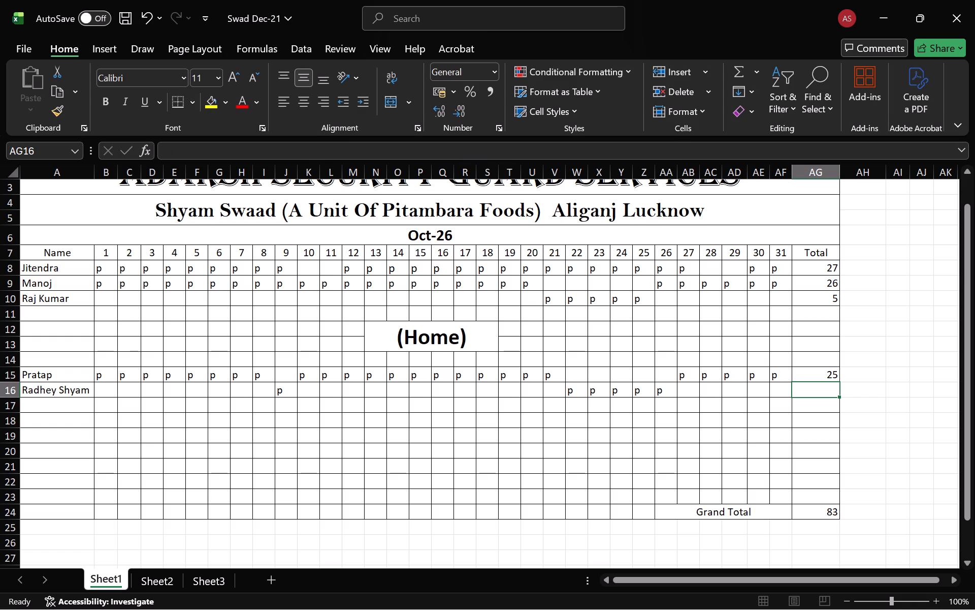
Count the attendance marks of the guard in row 16, below Pratap, and enter 6 as his total.
{"action": "left_click_drag", "start_coordinate": [267, 389], "coordinate": [742, 389]}
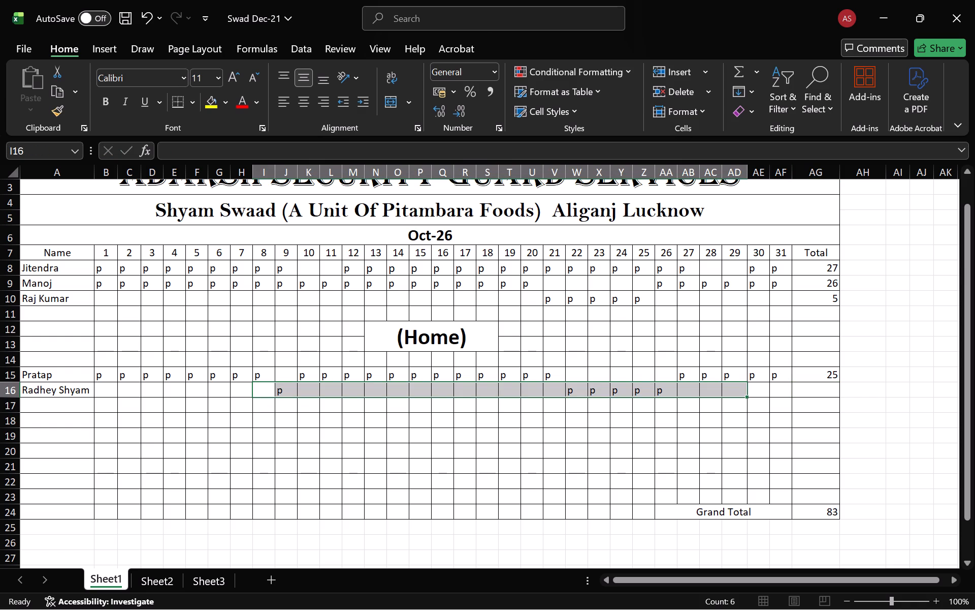
{"action": "left_click", "coordinate": [807, 390]}
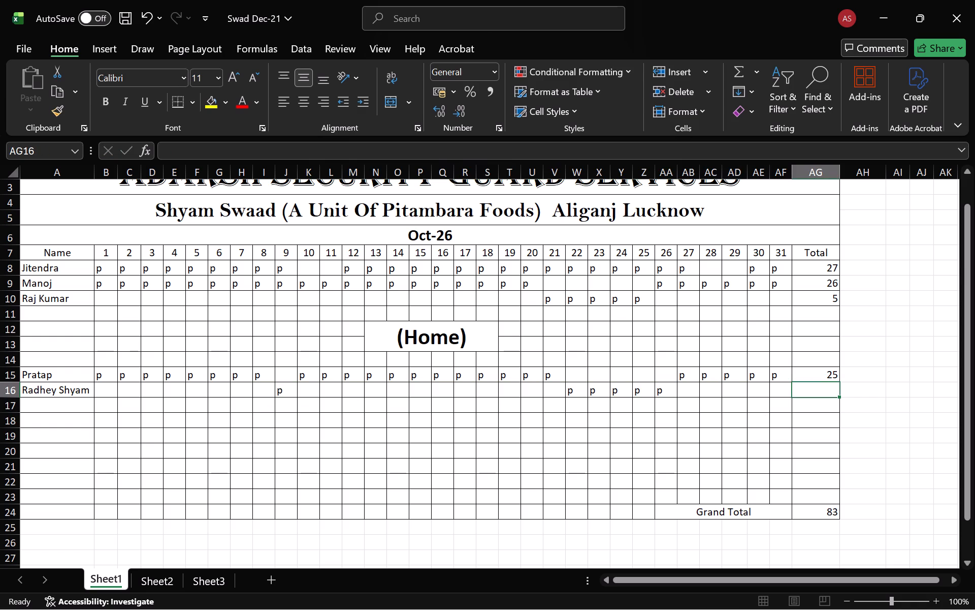
{"action": "key", "text": "6"}
{"action": "left_click", "coordinate": [764, 413]}
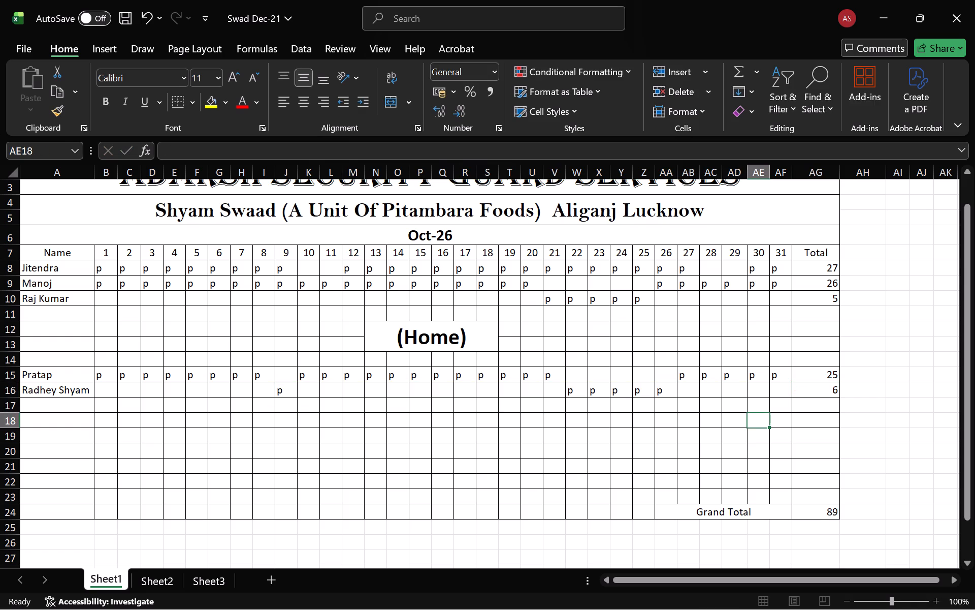
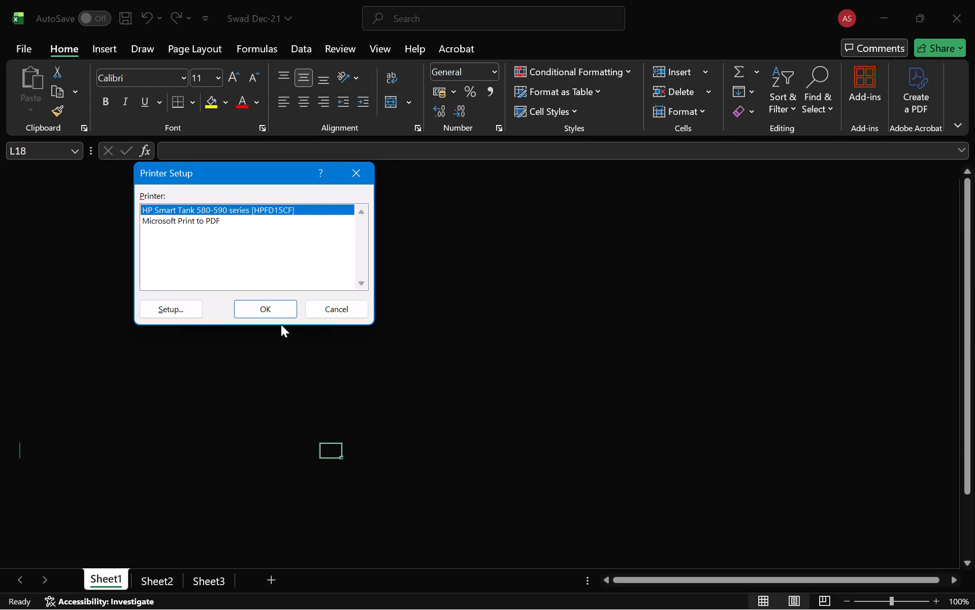
Choose the HP Smart Tank 580-590 series printer in the printer setup.
{"action": "left_click", "coordinate": [241, 303]}
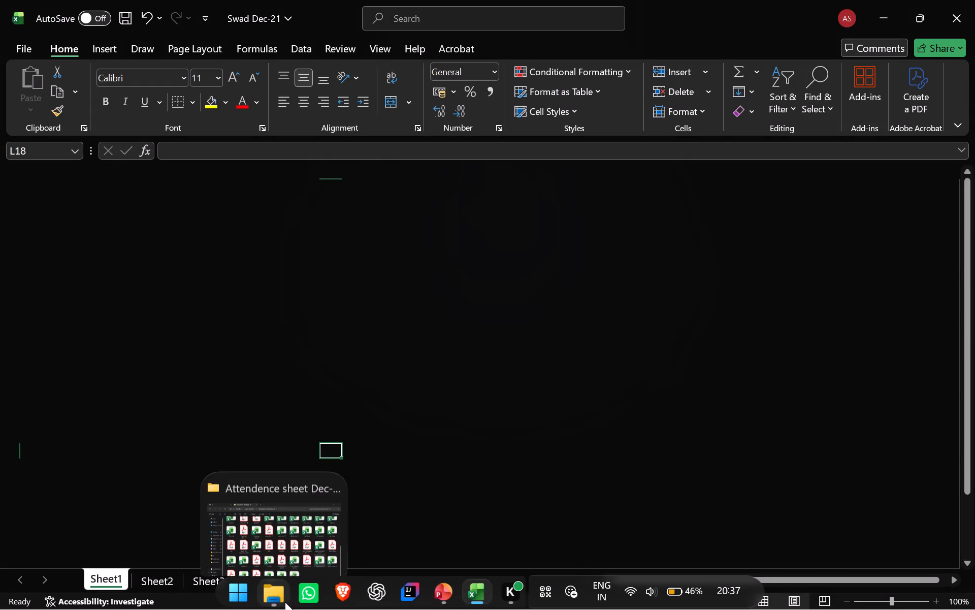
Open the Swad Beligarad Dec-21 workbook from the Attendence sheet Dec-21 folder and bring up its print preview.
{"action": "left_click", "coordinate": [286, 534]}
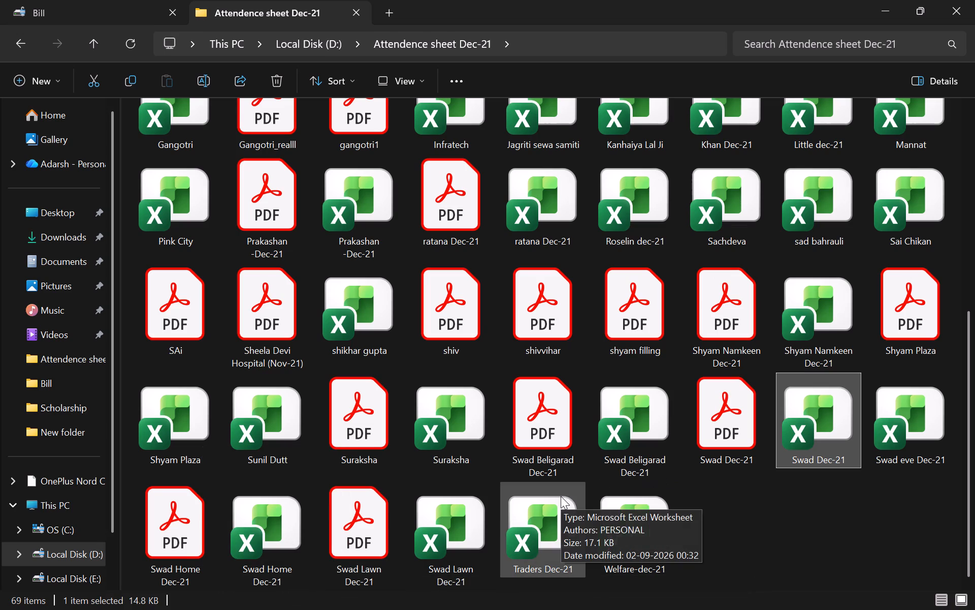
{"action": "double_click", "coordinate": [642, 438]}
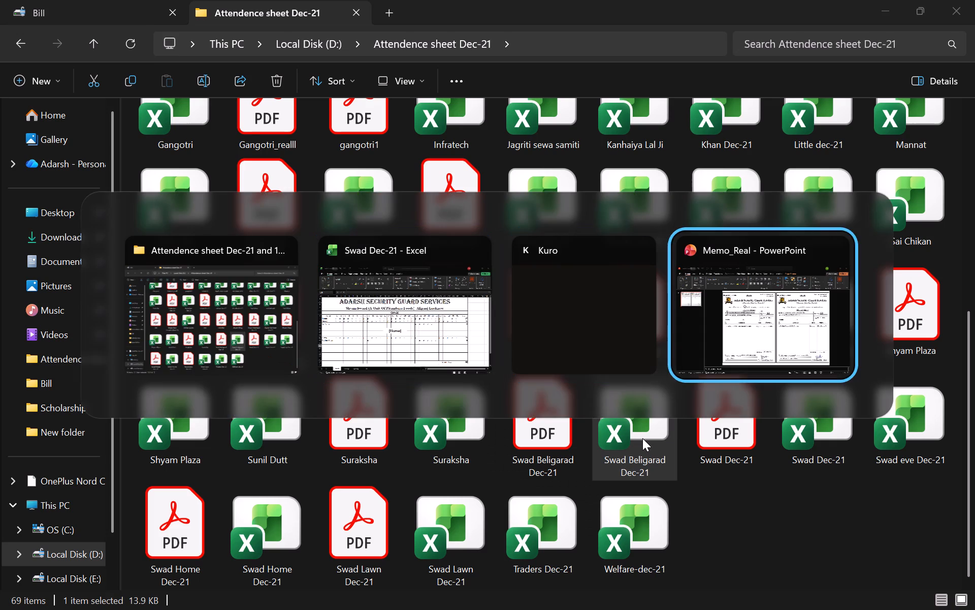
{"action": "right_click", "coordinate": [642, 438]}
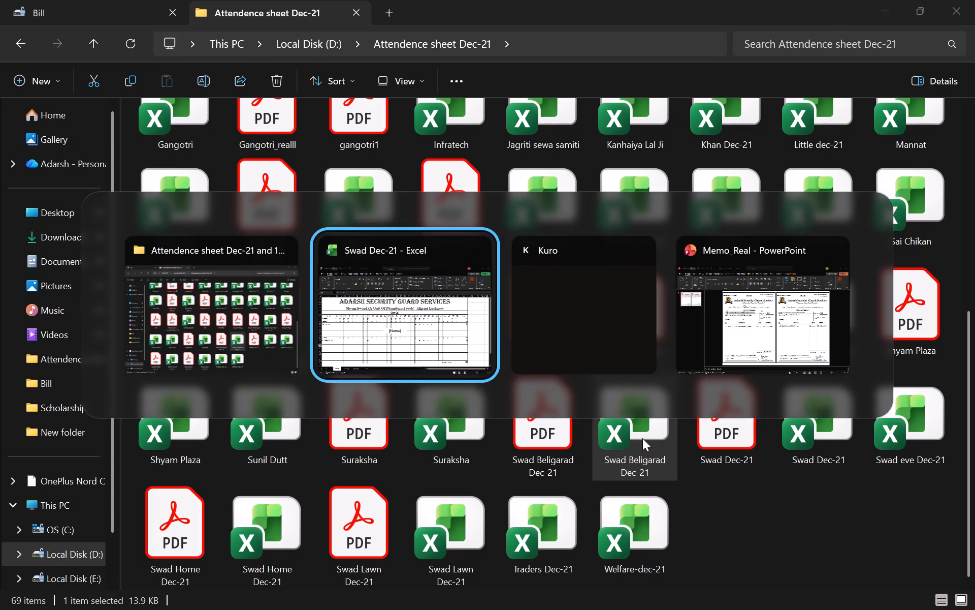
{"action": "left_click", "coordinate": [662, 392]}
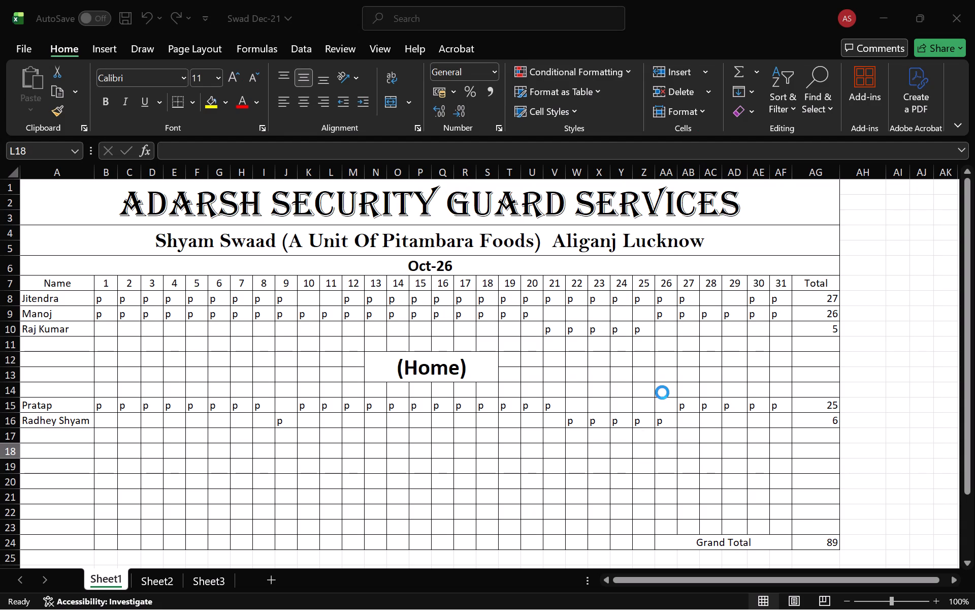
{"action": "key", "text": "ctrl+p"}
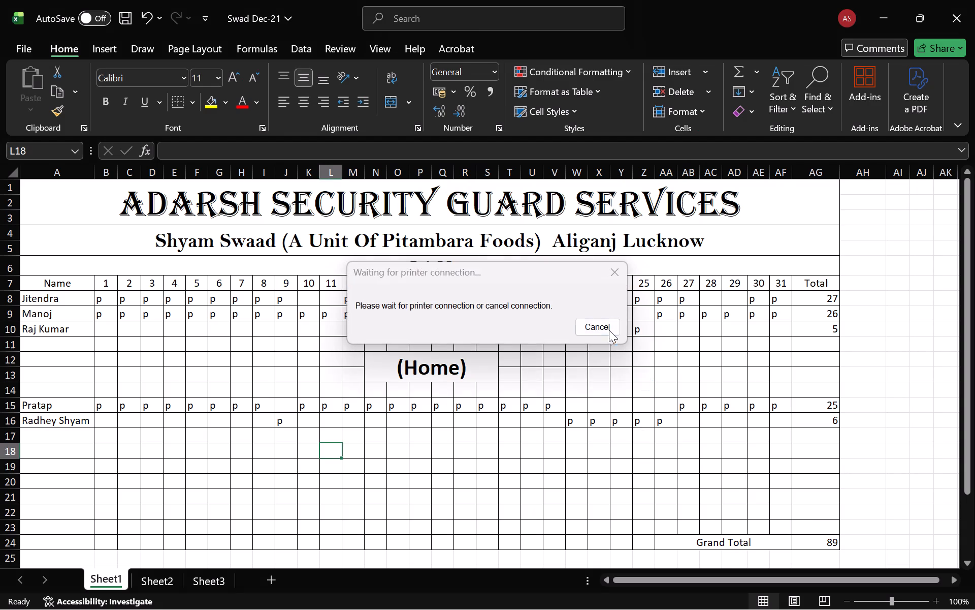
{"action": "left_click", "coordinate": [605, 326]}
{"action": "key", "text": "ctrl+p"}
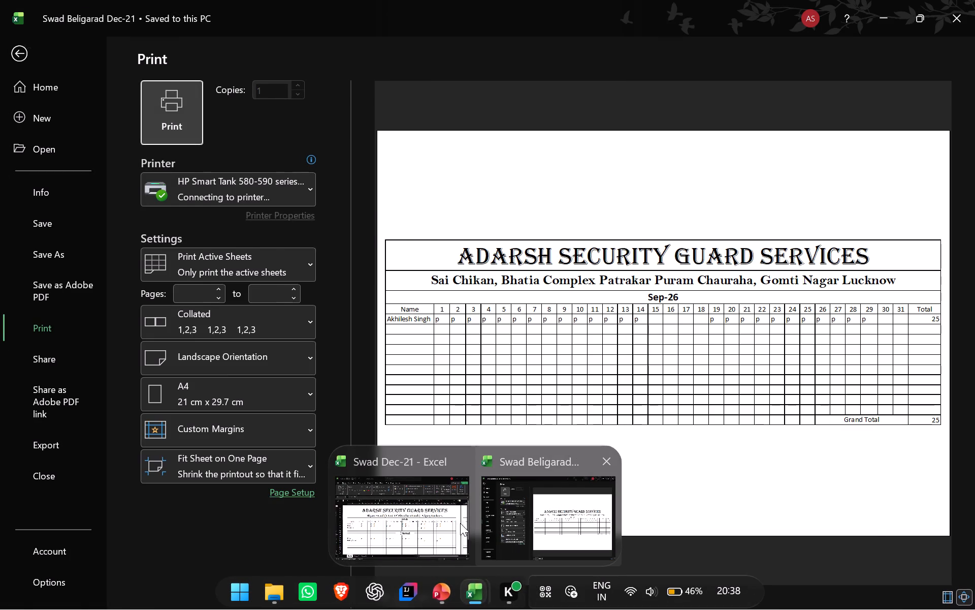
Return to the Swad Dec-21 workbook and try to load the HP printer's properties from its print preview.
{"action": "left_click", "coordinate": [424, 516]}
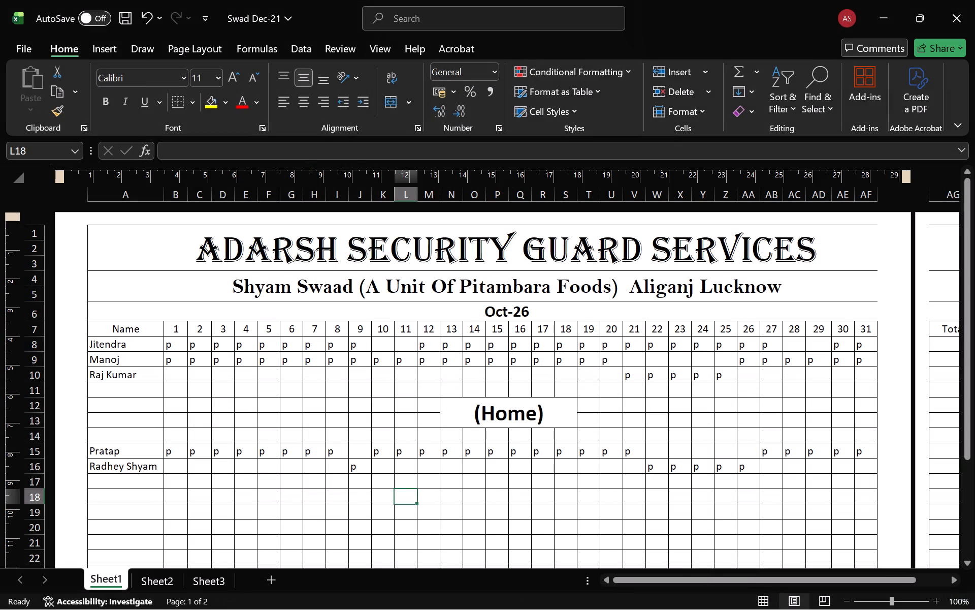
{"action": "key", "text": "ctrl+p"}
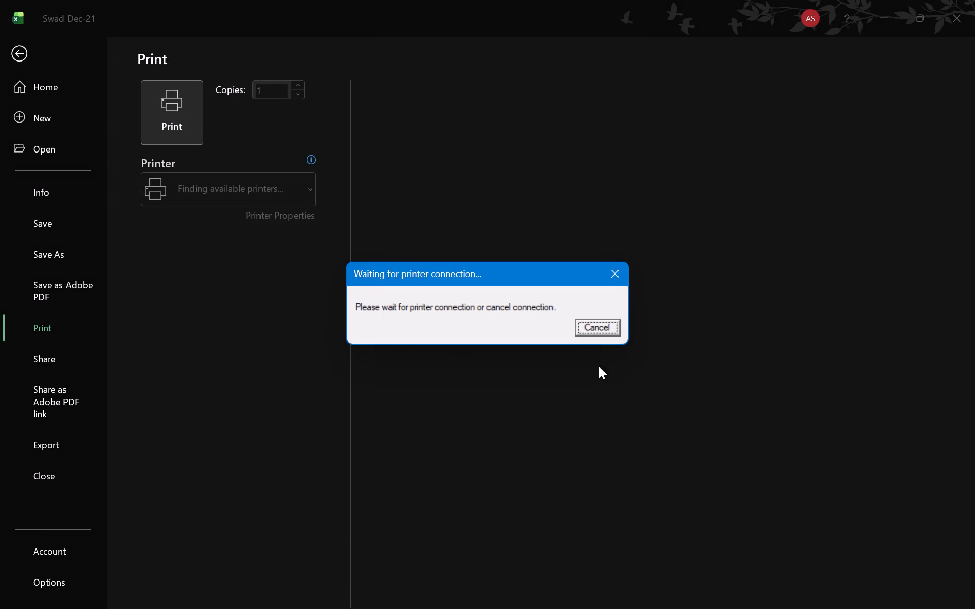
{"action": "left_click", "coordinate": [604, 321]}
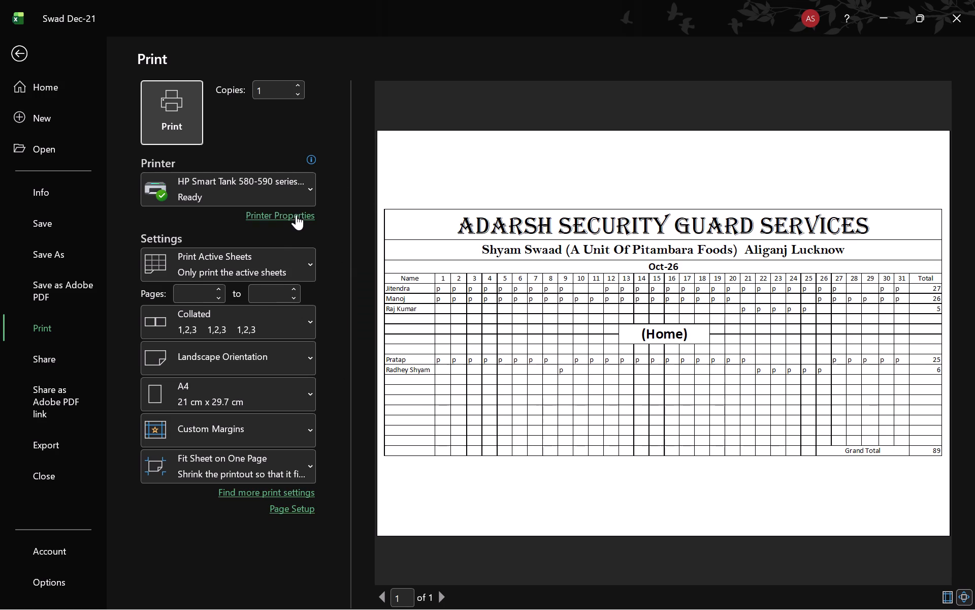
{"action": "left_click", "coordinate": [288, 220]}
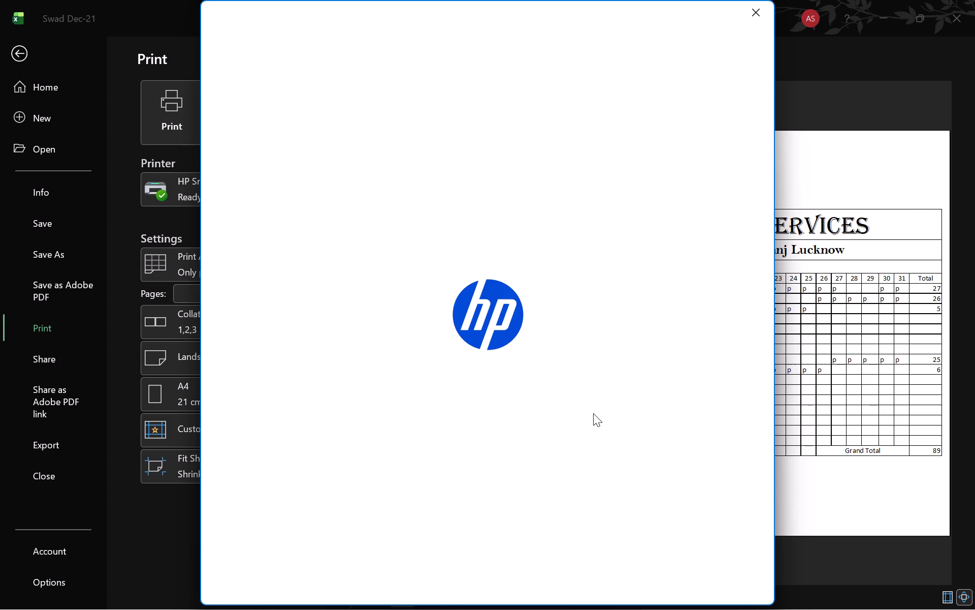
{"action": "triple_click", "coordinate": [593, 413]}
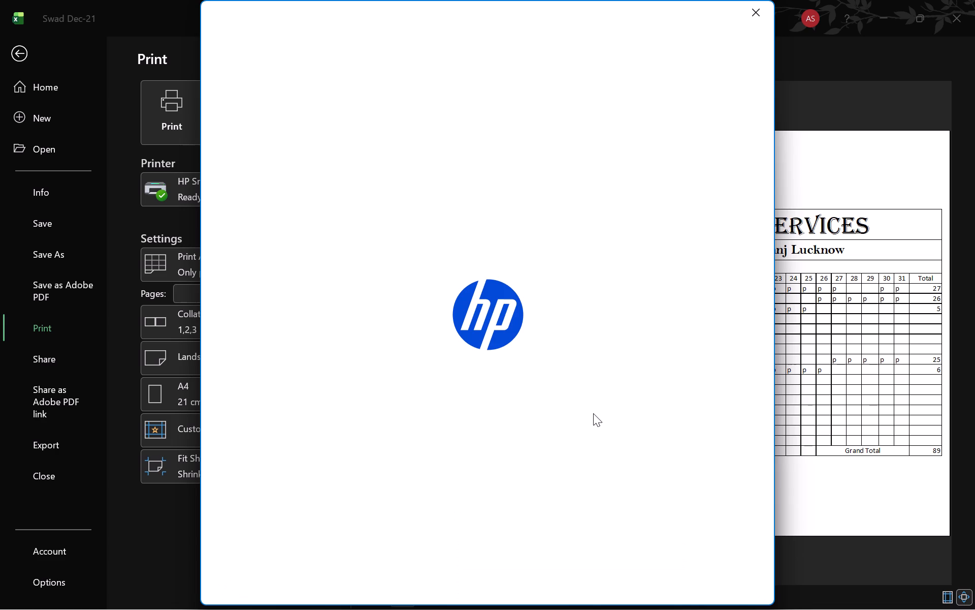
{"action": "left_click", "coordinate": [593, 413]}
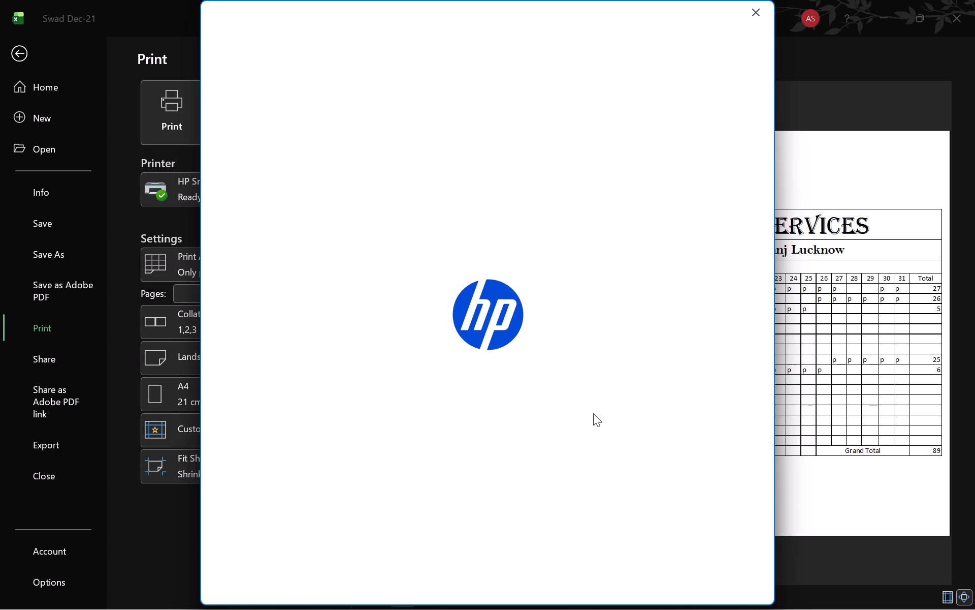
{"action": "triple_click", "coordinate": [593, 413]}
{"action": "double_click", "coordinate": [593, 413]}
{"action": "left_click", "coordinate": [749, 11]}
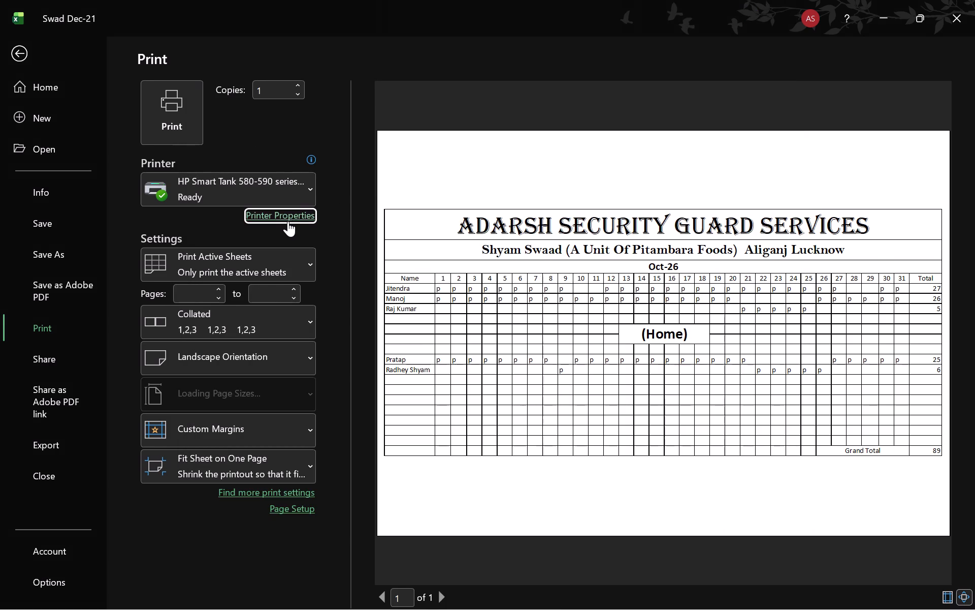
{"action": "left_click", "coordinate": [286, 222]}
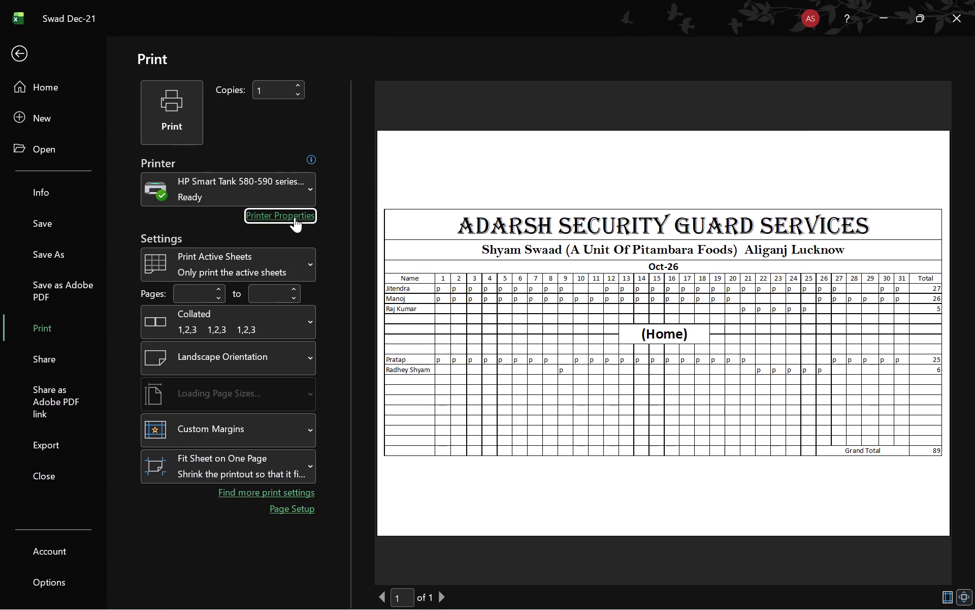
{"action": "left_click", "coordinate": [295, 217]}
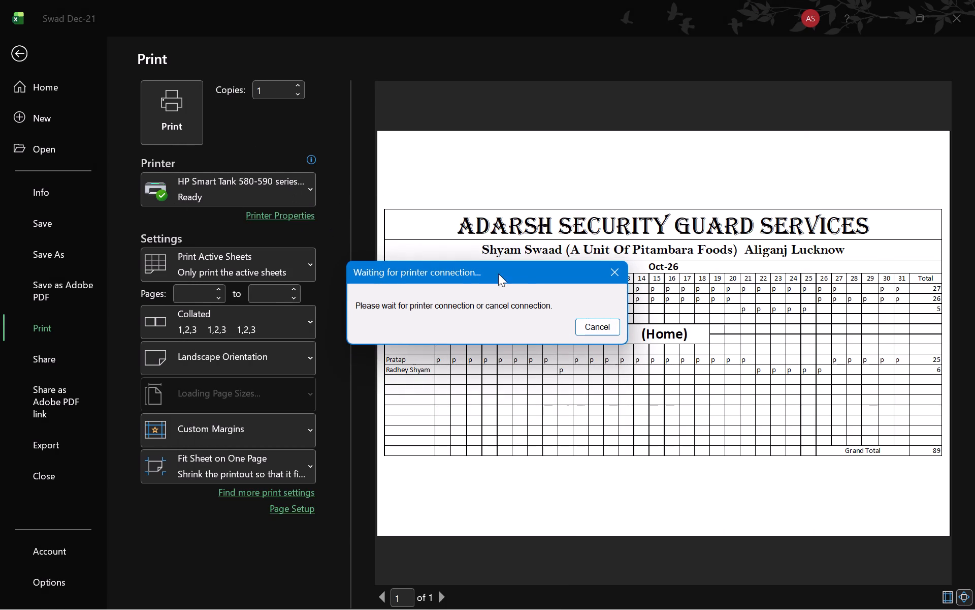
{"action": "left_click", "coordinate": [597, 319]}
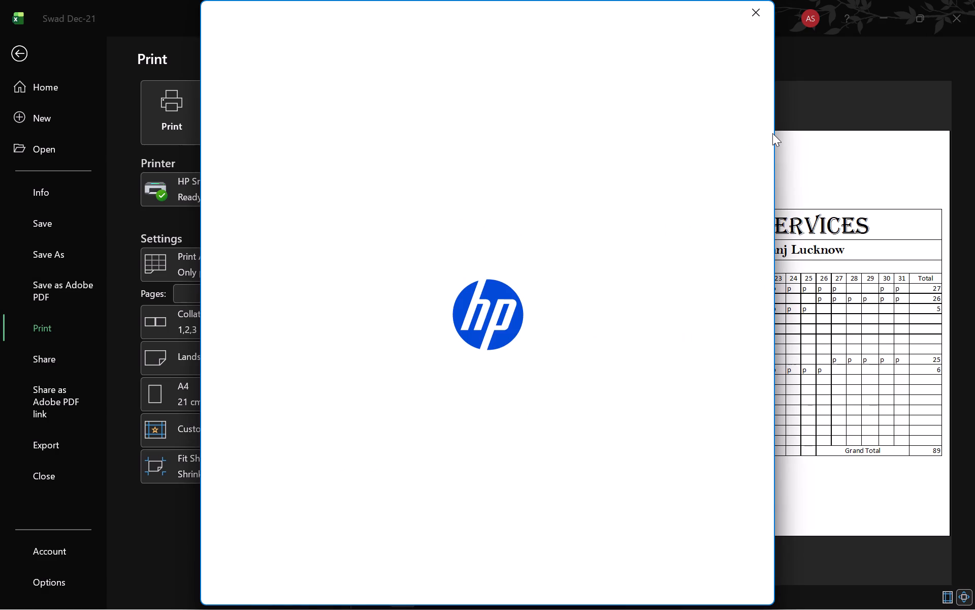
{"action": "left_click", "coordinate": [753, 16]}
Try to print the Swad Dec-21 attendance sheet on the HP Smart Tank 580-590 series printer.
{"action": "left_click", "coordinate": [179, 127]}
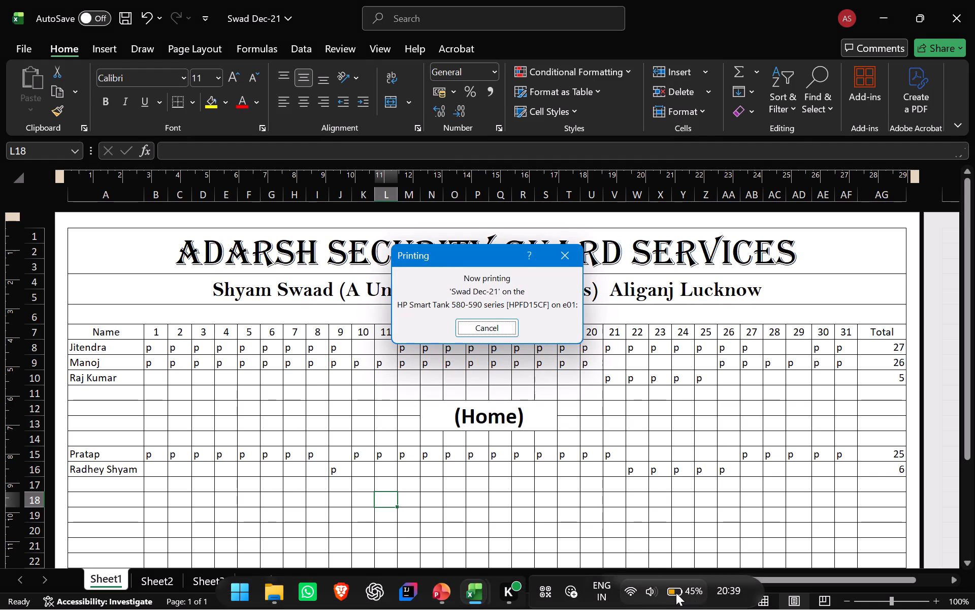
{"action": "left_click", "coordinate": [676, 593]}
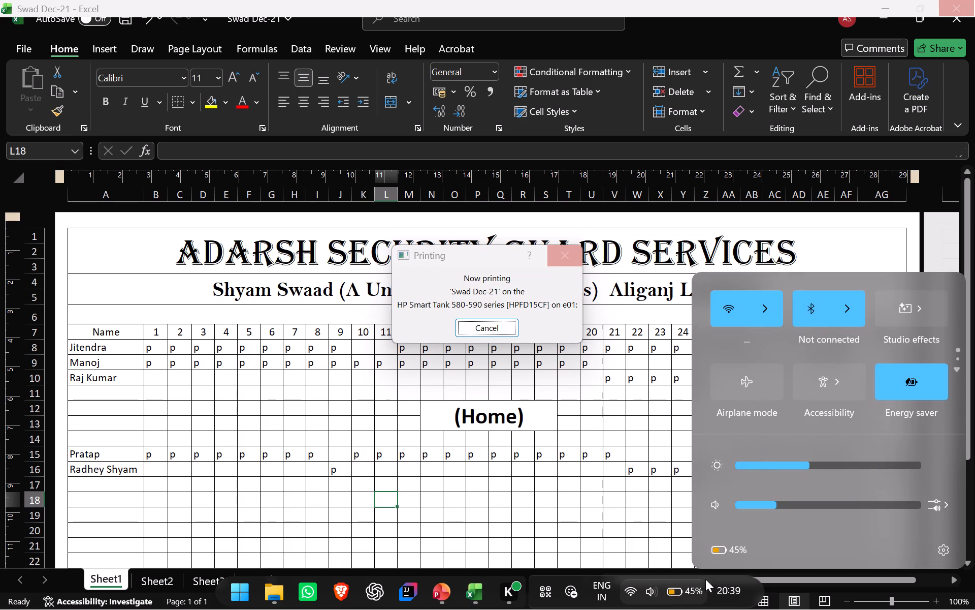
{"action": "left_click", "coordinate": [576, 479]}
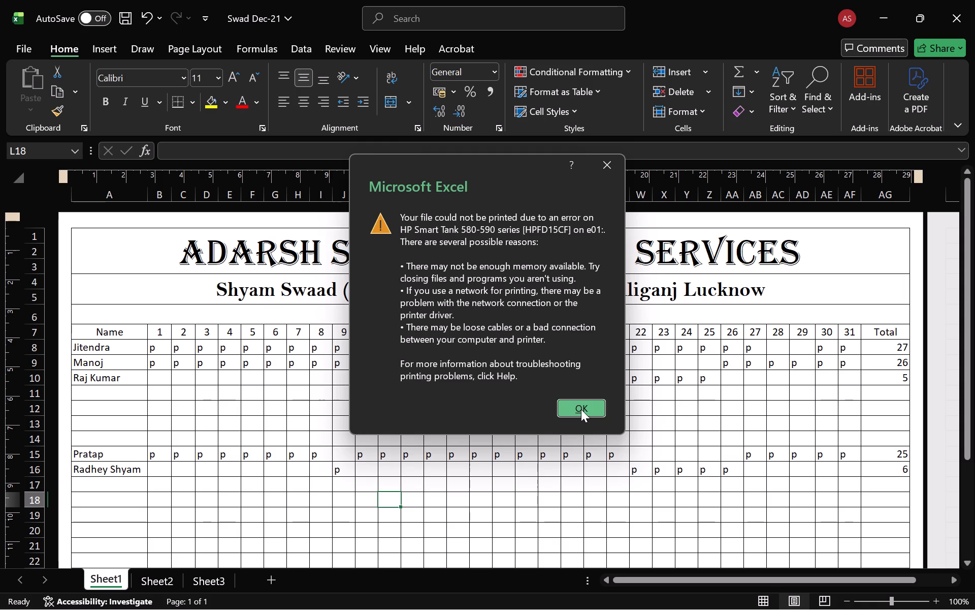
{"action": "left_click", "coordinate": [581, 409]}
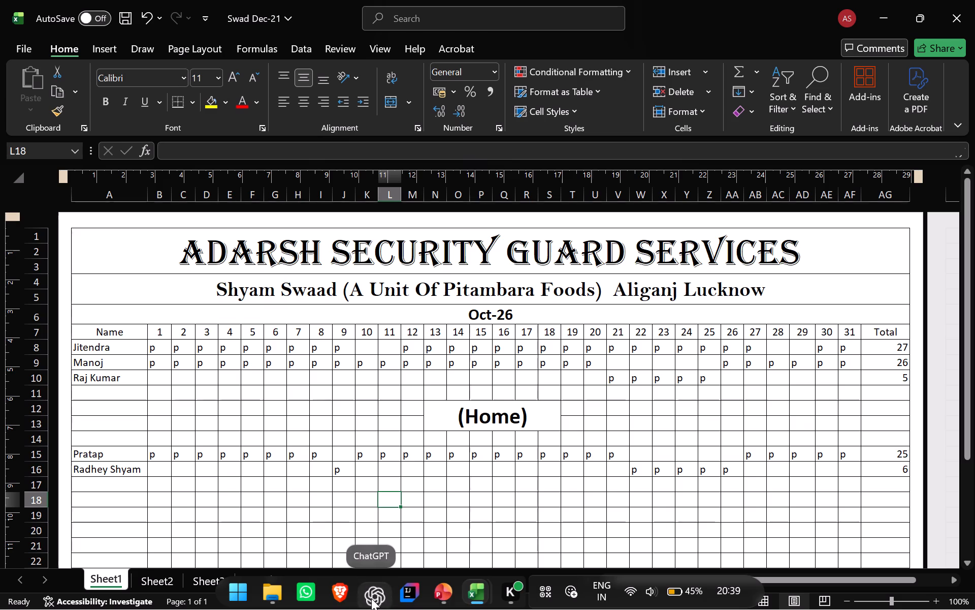
Bring up the print preview of the Swad Dec-21 attendance sheet and check the available printers.
{"action": "key", "text": "ctrl+p"}
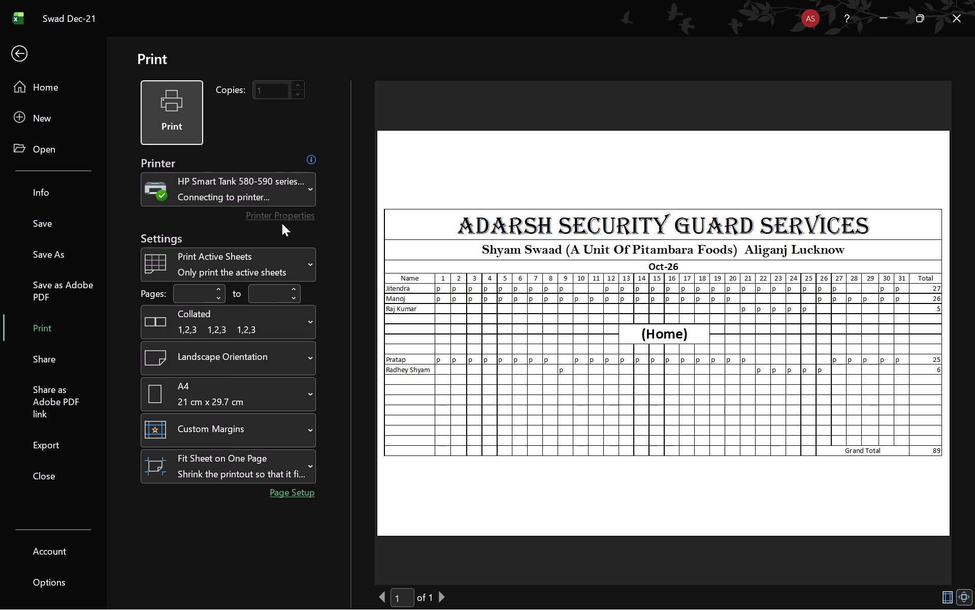
{"action": "left_click", "coordinate": [276, 190]}
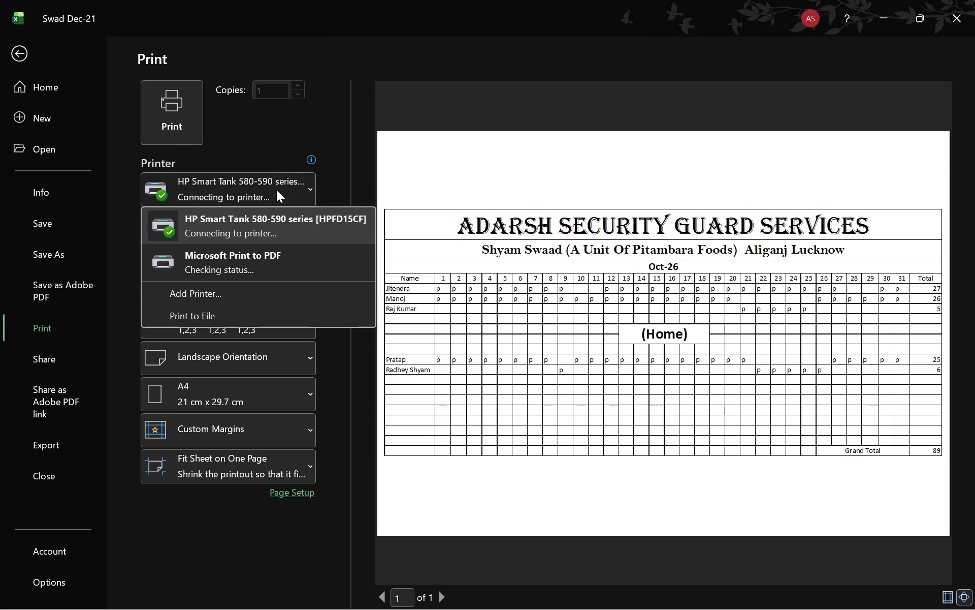
{"action": "left_click", "coordinate": [276, 190]}
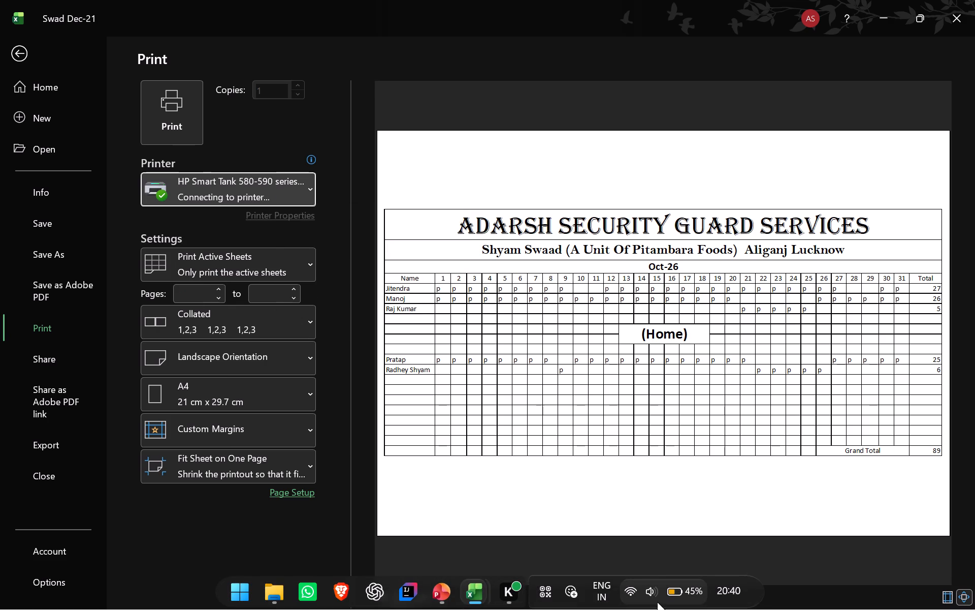
Connect the computer to the RAJESH_5G Wi-Fi network with automatic connection enabled, and return to the print preview.
{"action": "left_click", "coordinate": [676, 587]}
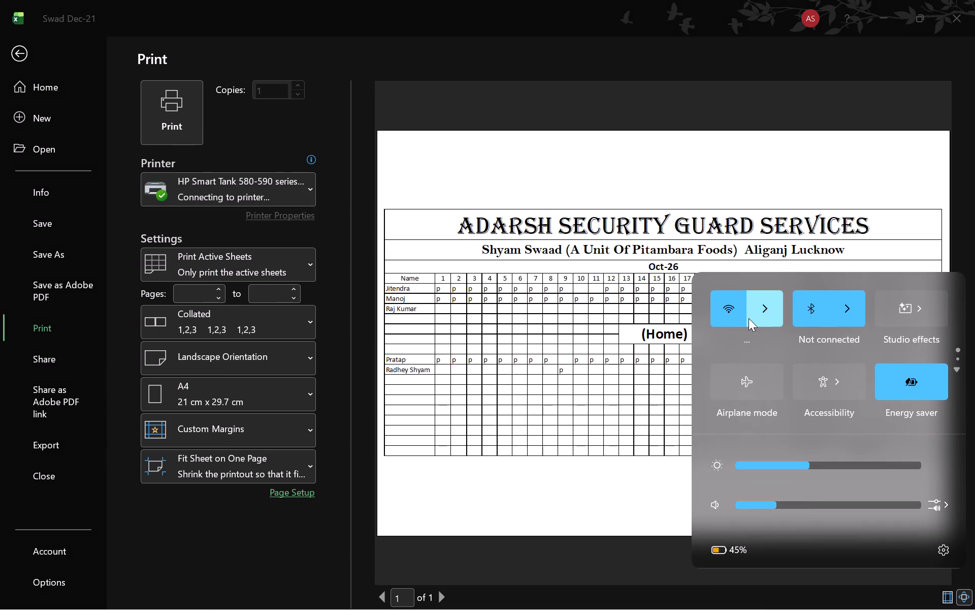
{"action": "left_click", "coordinate": [749, 318]}
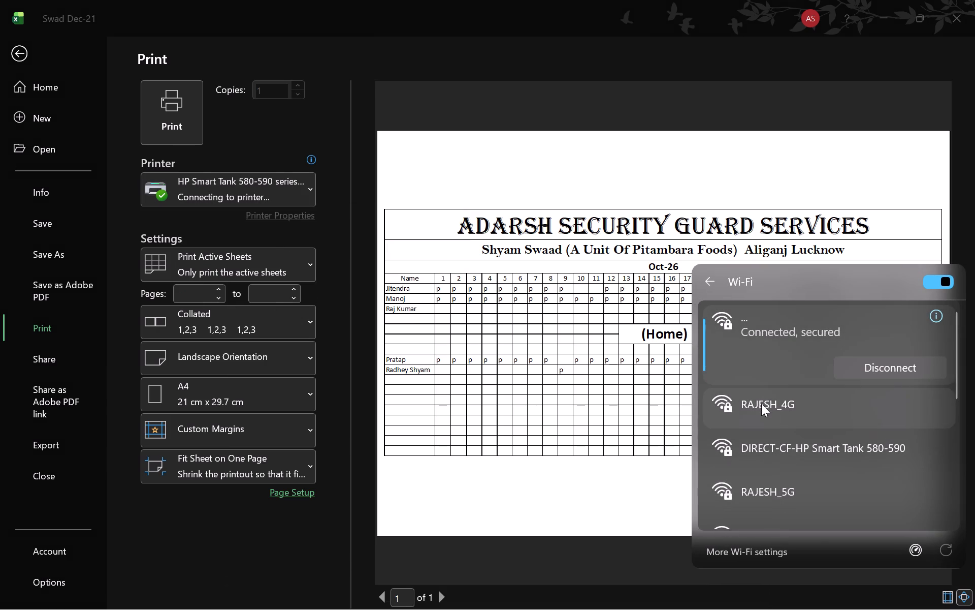
{"action": "left_click", "coordinate": [761, 404]}
{"action": "left_click", "coordinate": [758, 502]}
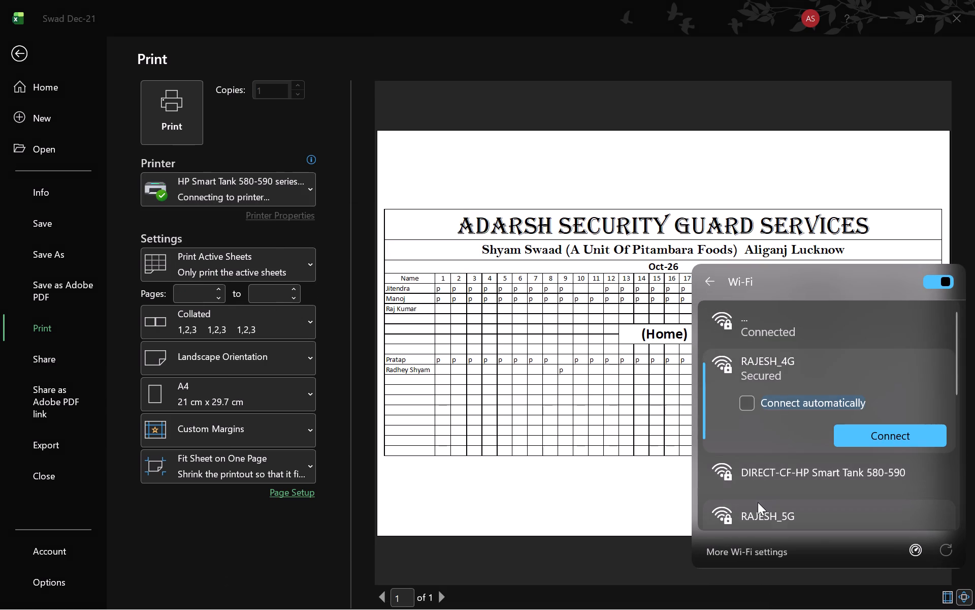
{"action": "left_click", "coordinate": [752, 474]}
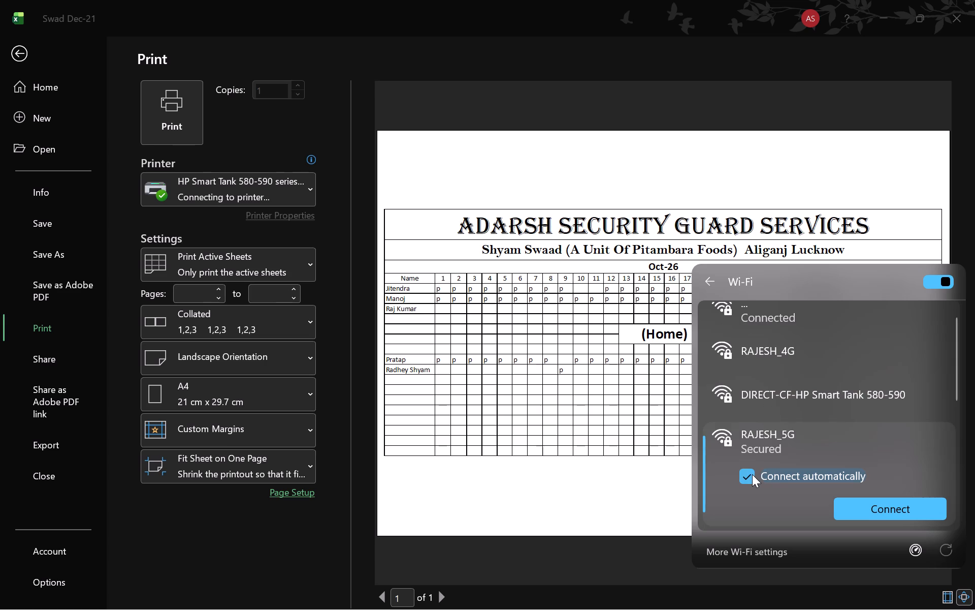
{"action": "left_click", "coordinate": [873, 503]}
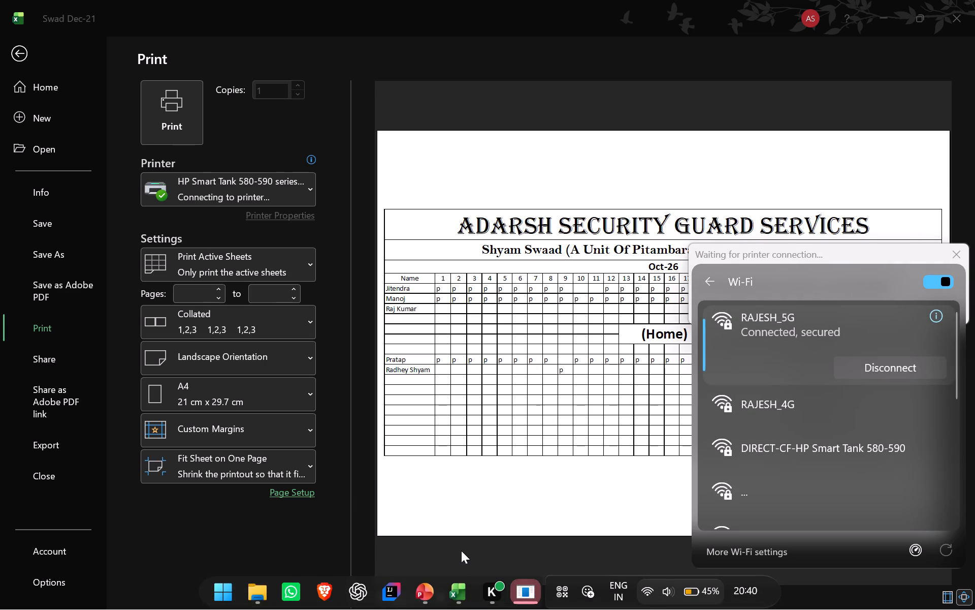
{"action": "left_click", "coordinate": [315, 552]}
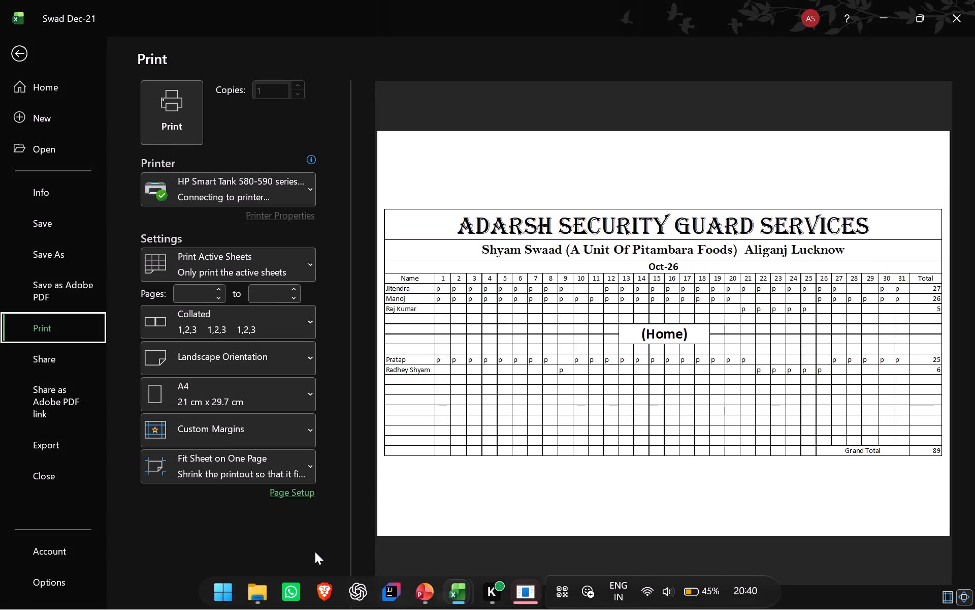
Cancel the pending wait for the printer connection.
{"action": "left_click", "coordinate": [521, 599]}
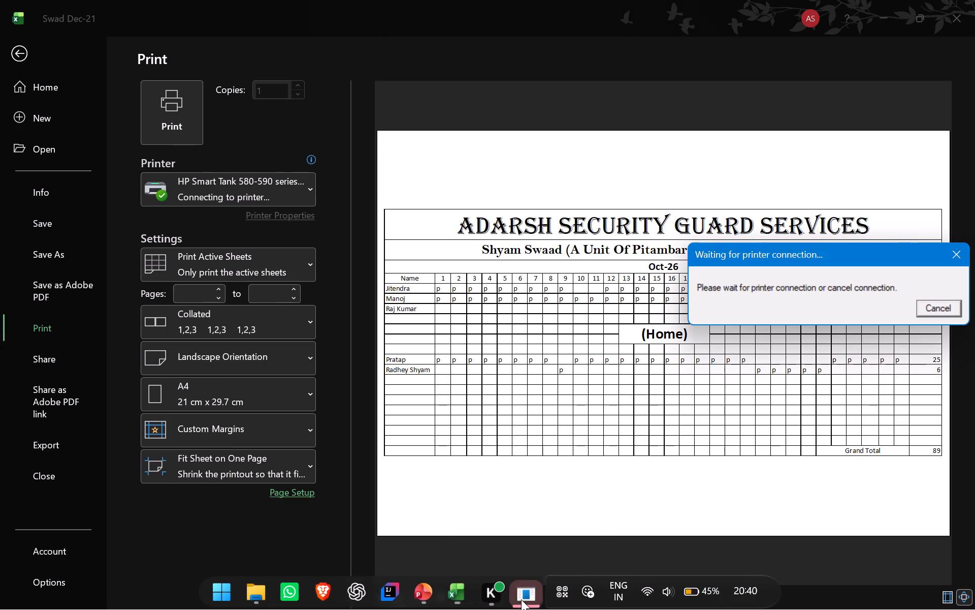
{"action": "left_click", "coordinate": [921, 310]}
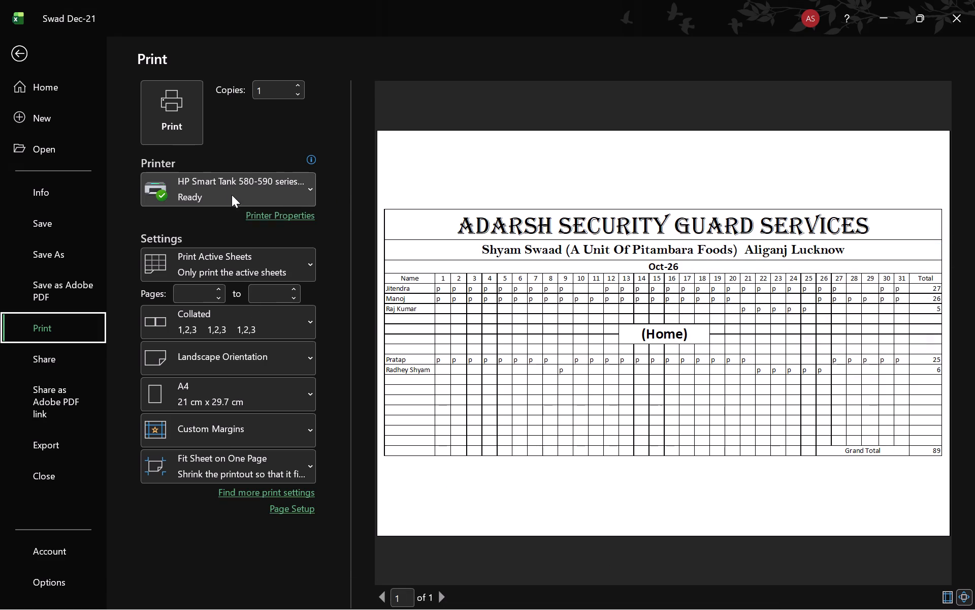
Set the print quality to Draft in the HP Smart Tank 580-590 series printer's properties.
{"action": "left_click", "coordinate": [258, 211]}
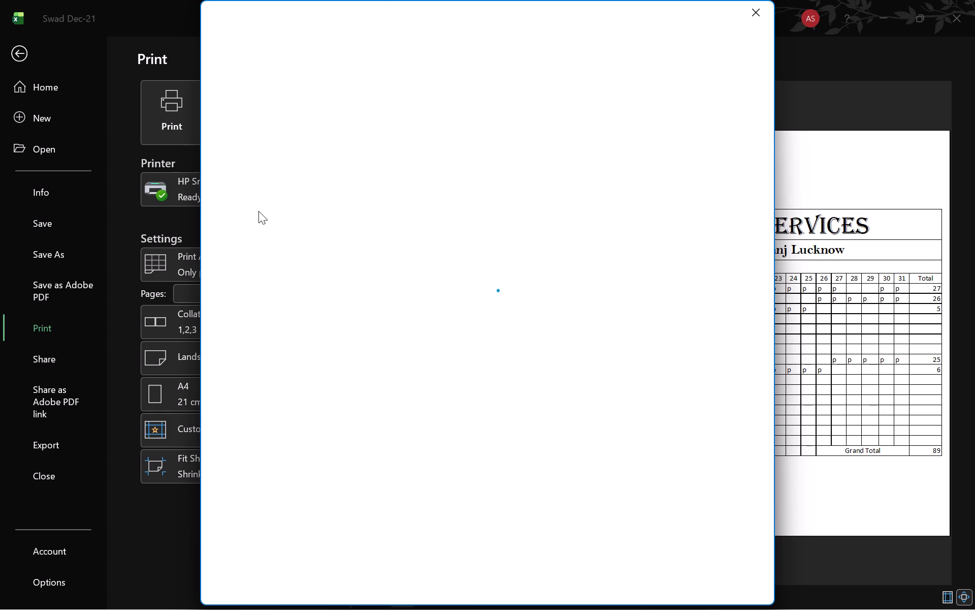
{"action": "left_click", "coordinate": [482, 305]}
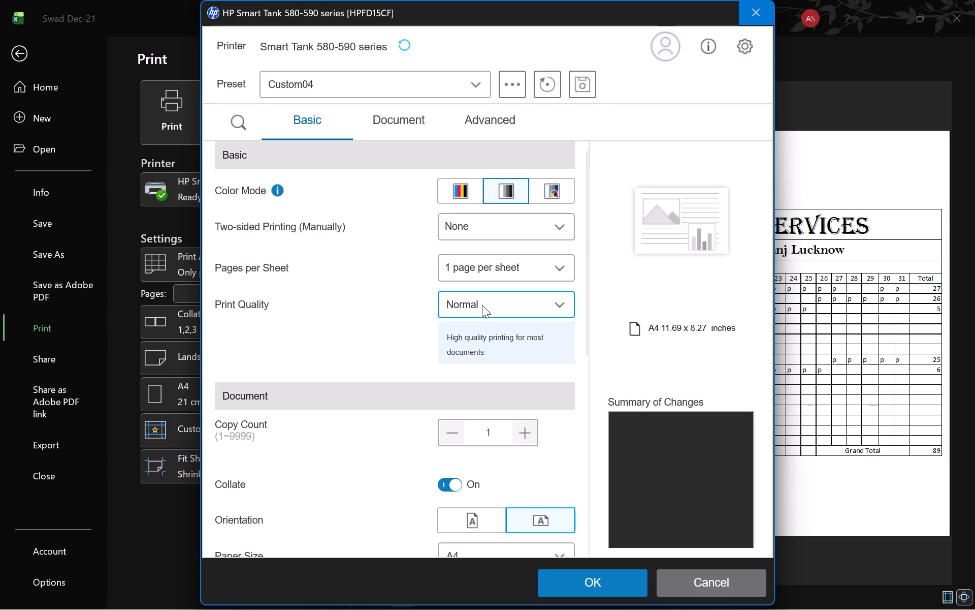
{"action": "left_click", "coordinate": [484, 338]}
Set the printer's media type to Plain Paper and apply the printer properties.
{"action": "scroll", "coordinate": [484, 338], "scroll_direction": "down", "scroll_amount": 2}
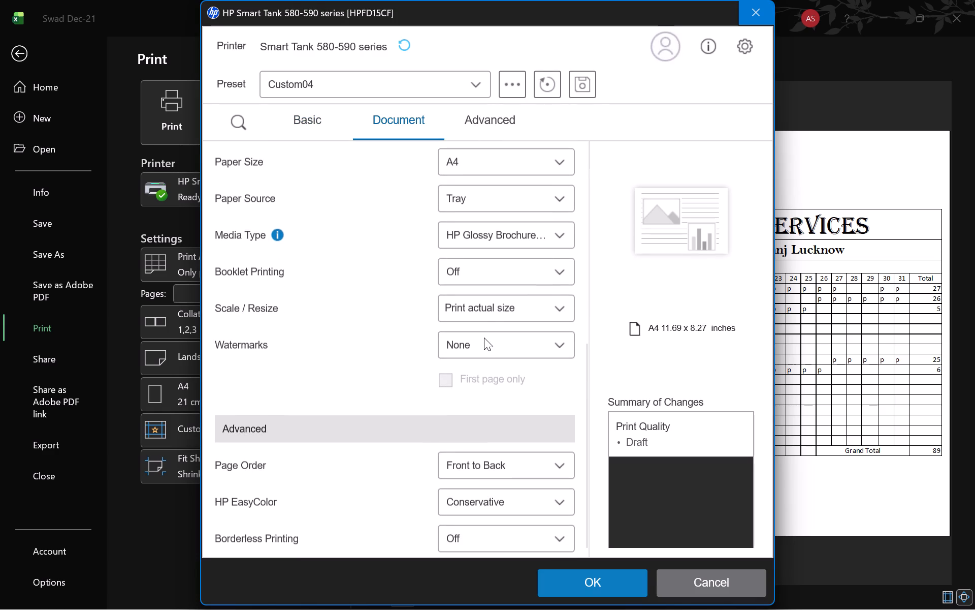
{"action": "scroll", "coordinate": [484, 338], "scroll_direction": "down", "scroll_amount": 1}
{"action": "left_click", "coordinate": [510, 250]}
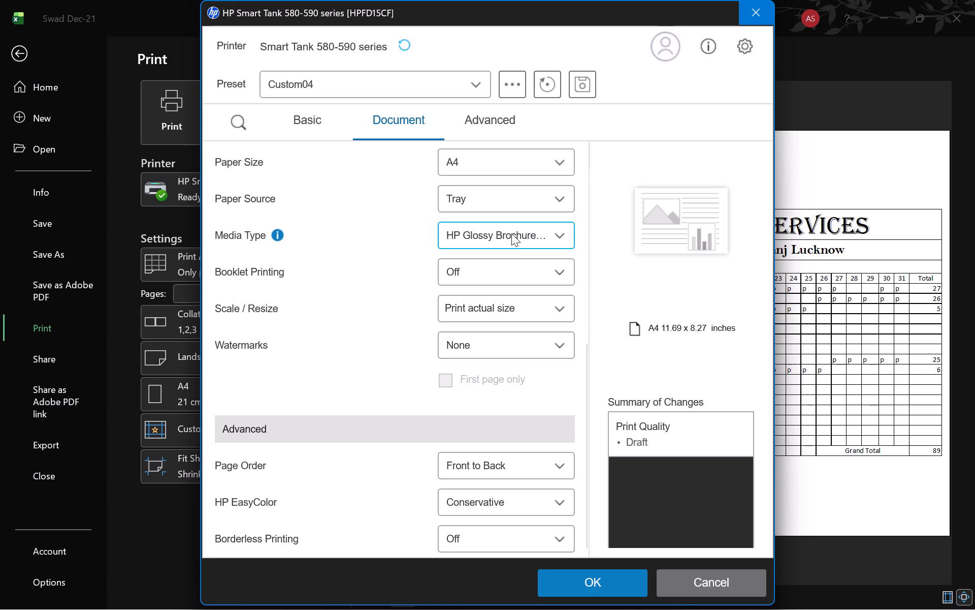
{"action": "left_click", "coordinate": [512, 233]}
{"action": "scroll", "coordinate": [511, 257], "scroll_direction": "up", "scroll_amount": 1}
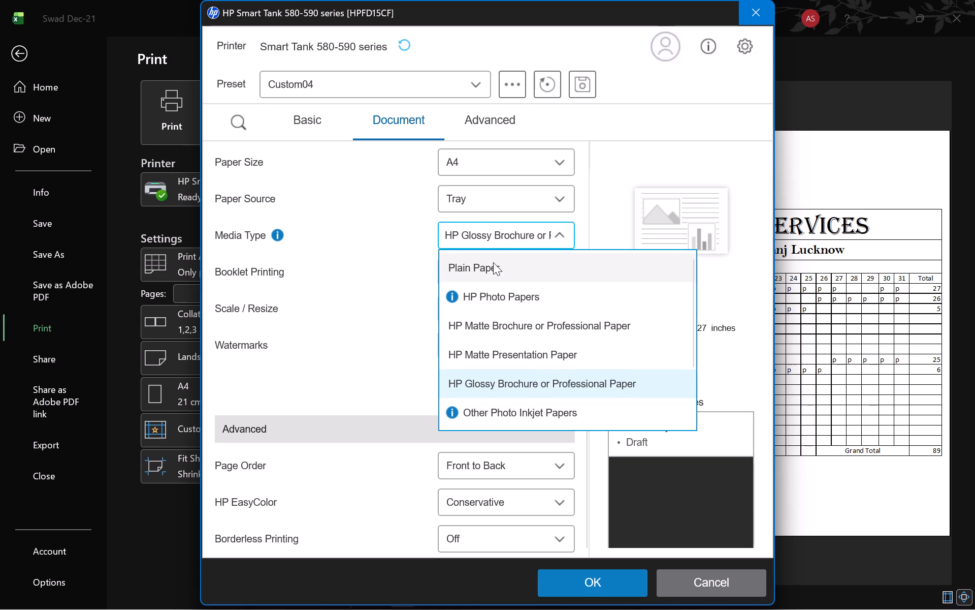
{"action": "left_click", "coordinate": [493, 262]}
{"action": "left_click", "coordinate": [606, 576]}
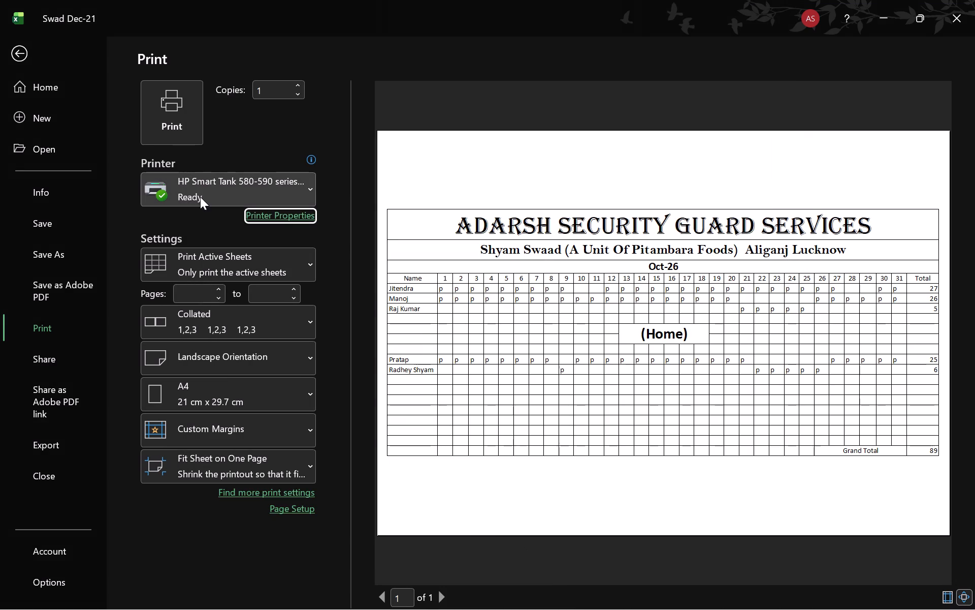
Print one copy of the Swad Dec-21 attendance sheet on the HP Smart Tank printer.
{"action": "left_click", "coordinate": [151, 96]}
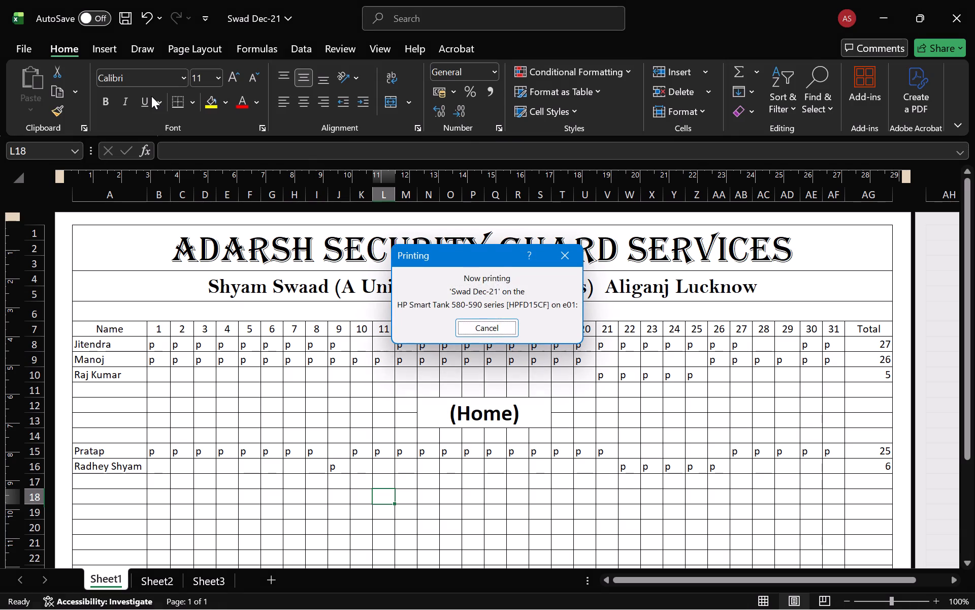
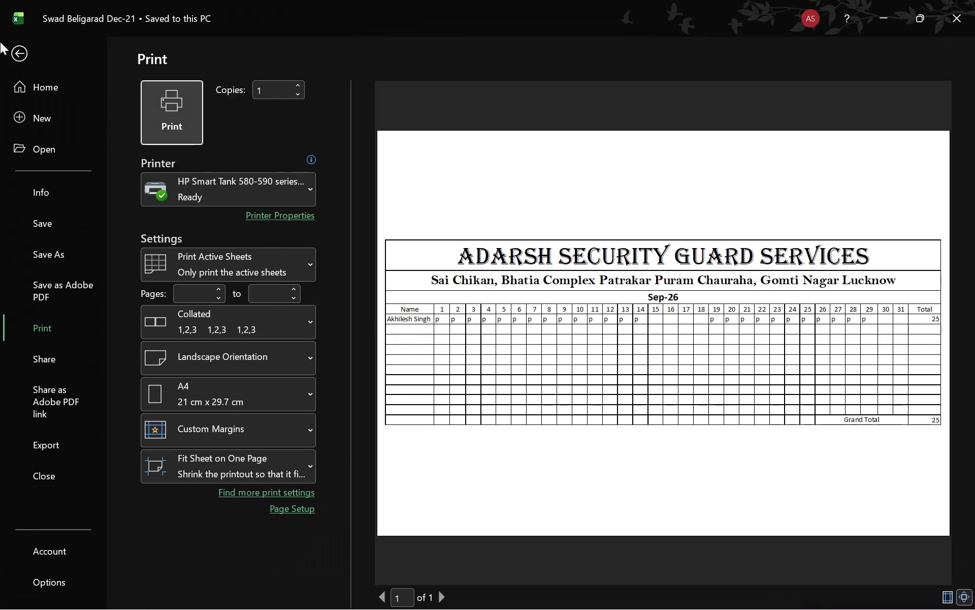
Return to the sheet and replace the client heading in A4 with "Shyam Filling Station Kursi Road Barabanki".
{"action": "left_click", "coordinate": [34, 56]}
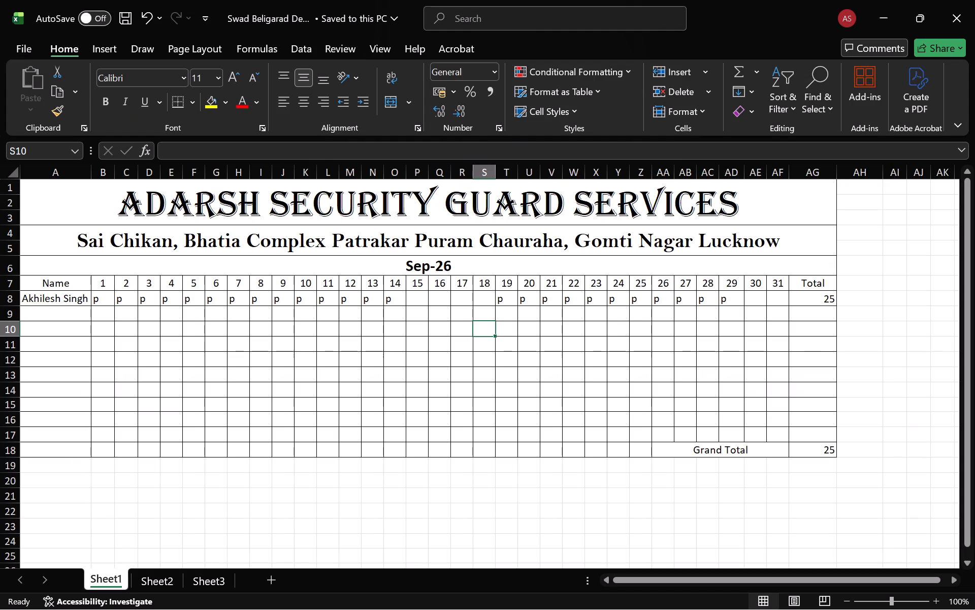
{"action": "left_click", "coordinate": [313, 248]}
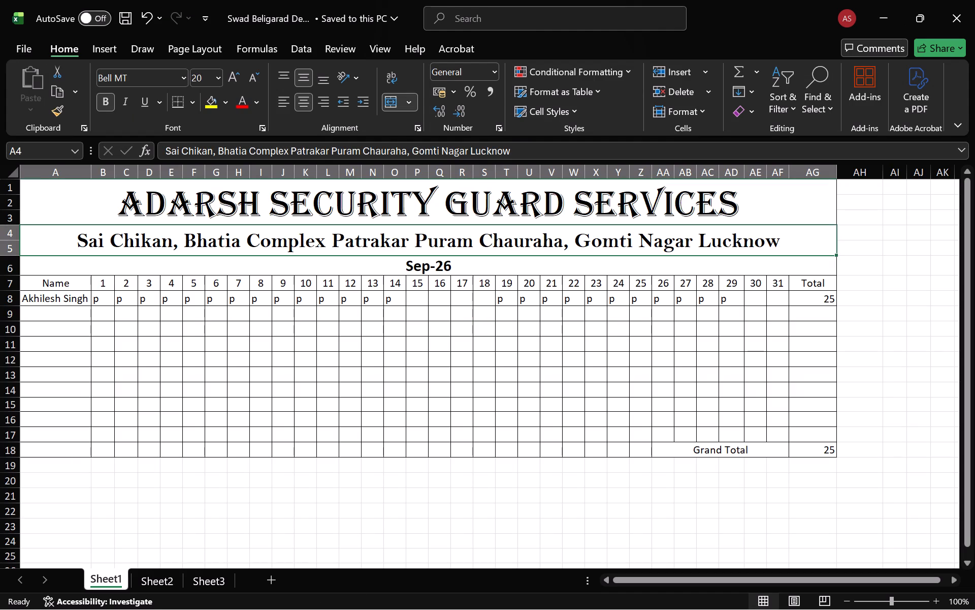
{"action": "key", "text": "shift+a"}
{"action": "key", "text": "BackSpace"}
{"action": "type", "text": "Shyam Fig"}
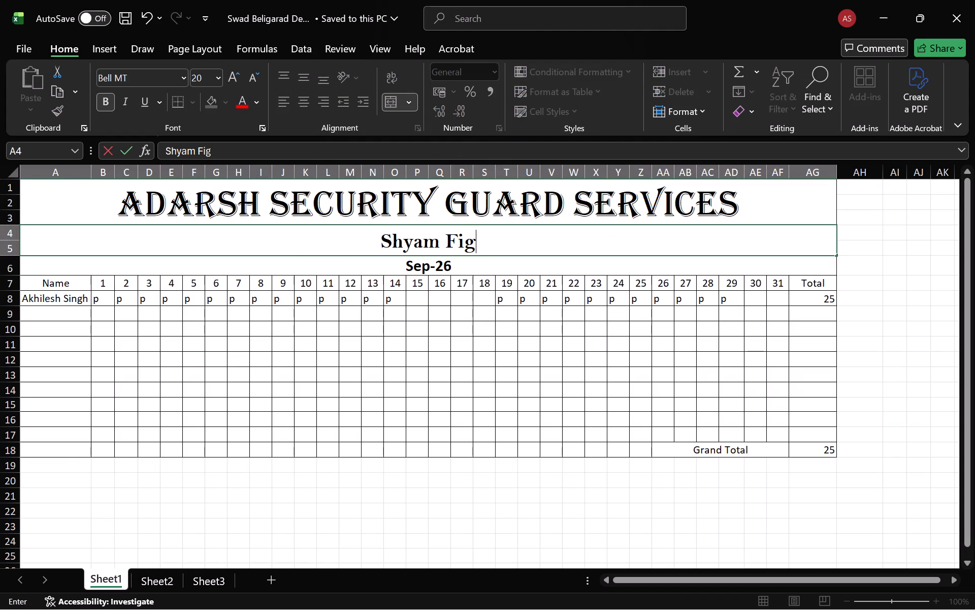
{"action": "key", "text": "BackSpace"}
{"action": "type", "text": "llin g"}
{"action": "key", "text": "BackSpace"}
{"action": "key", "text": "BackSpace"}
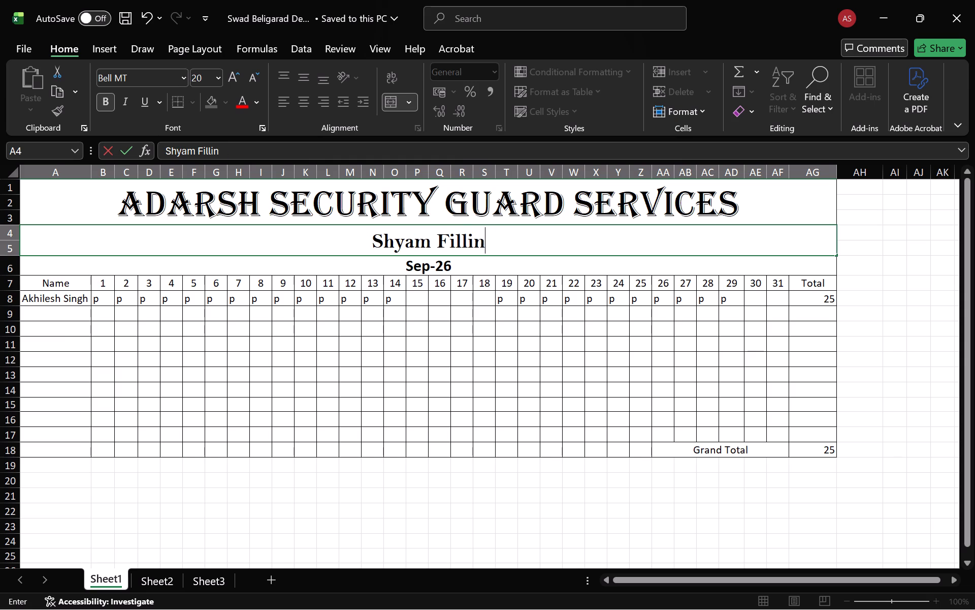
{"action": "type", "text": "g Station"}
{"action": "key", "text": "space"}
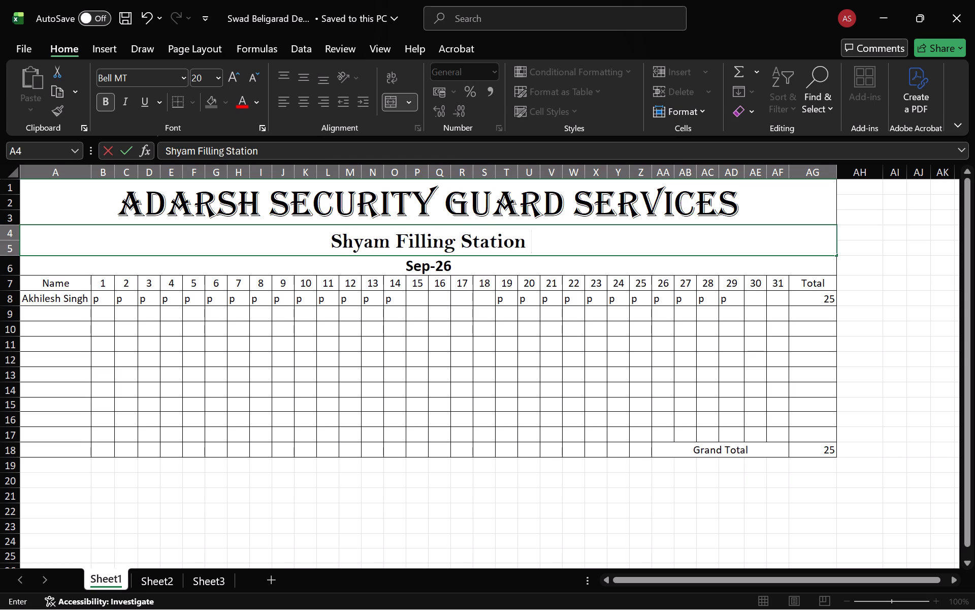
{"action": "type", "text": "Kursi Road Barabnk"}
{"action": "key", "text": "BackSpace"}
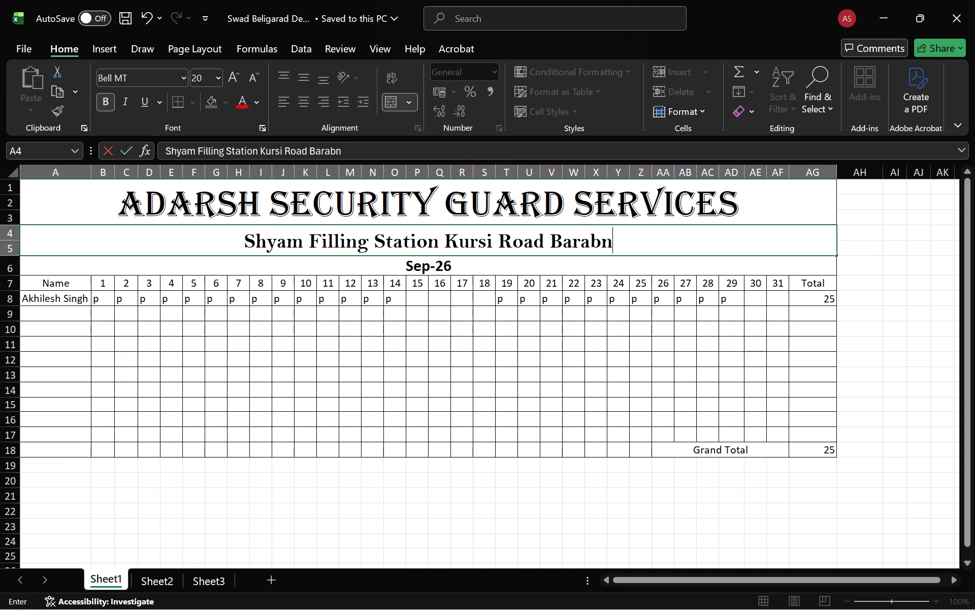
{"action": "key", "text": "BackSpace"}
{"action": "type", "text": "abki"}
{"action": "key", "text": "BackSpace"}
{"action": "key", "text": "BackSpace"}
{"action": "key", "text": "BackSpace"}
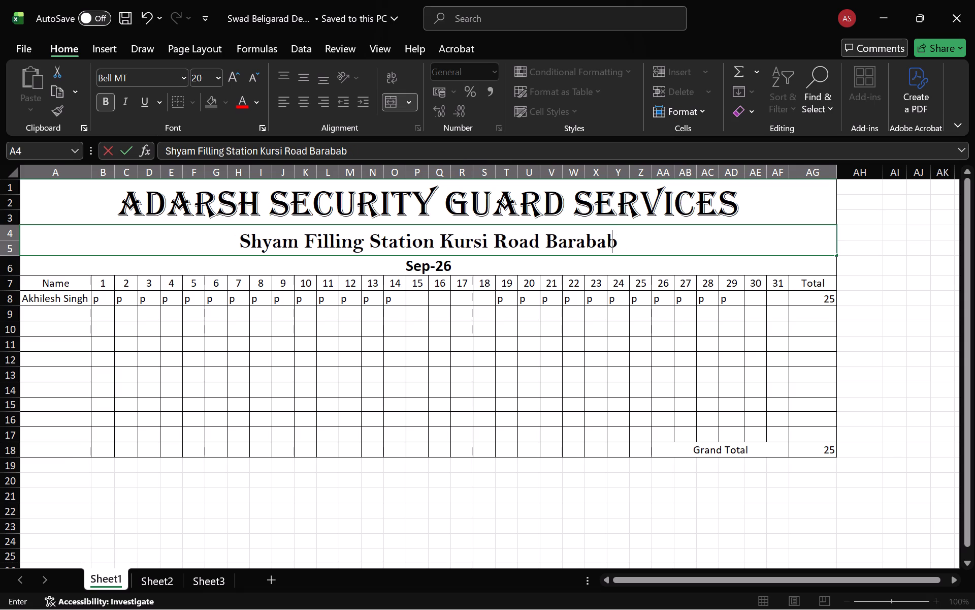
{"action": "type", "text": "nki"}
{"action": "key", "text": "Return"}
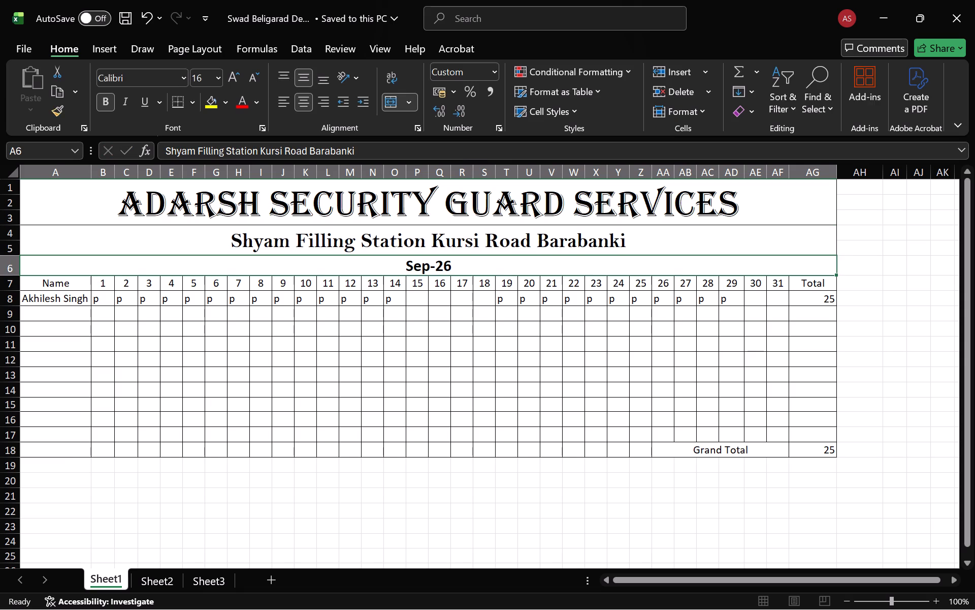
Set the attendance month heading to Oct-26.
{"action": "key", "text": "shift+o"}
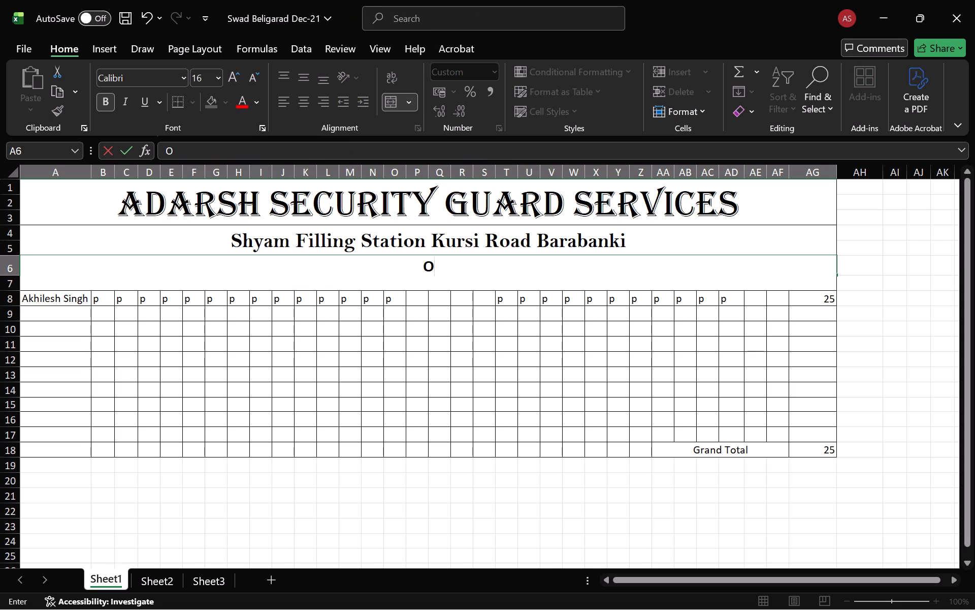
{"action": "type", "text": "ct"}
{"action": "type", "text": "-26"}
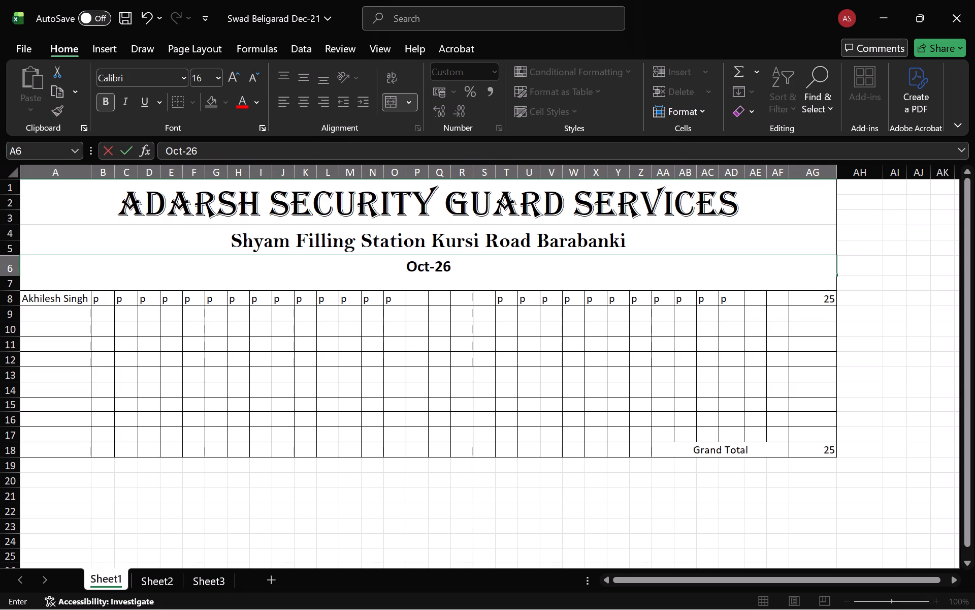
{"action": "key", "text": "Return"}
Replace the guard's name in A8 with the Shyam Filling Station guard's name.
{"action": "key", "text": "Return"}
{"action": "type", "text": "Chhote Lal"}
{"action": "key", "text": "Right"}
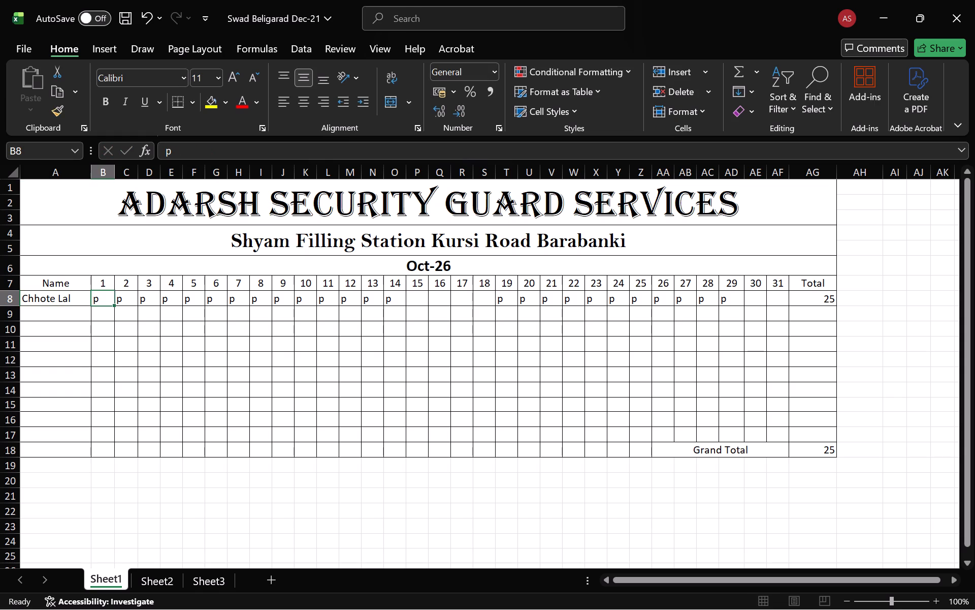
Fill the guard's row with "p" for days 1 to 31 and set the row total to 31.
{"action": "left_click_drag", "start_coordinate": [101, 299], "coordinate": [370, 317]}
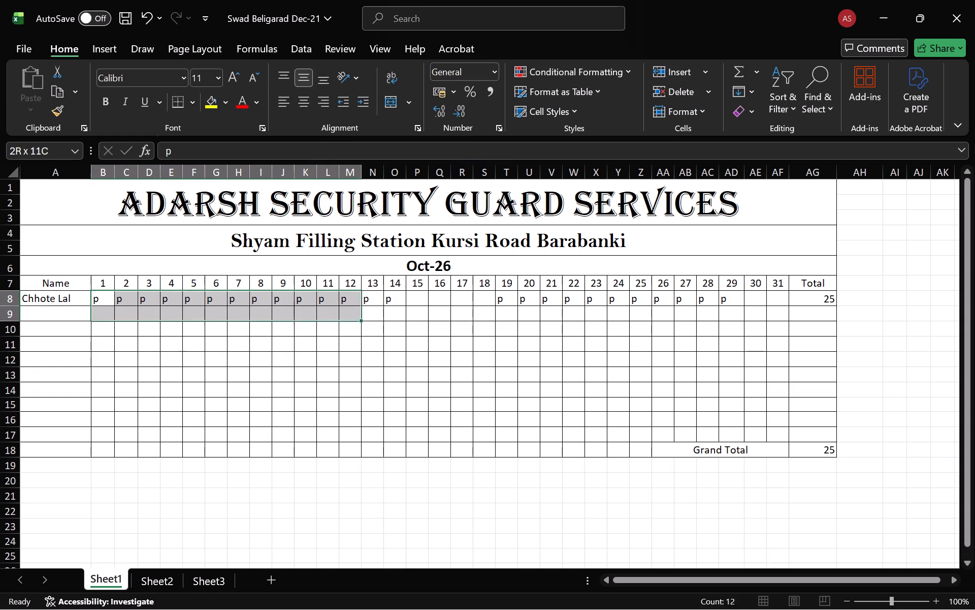
{"action": "left_click_drag", "start_coordinate": [370, 317], "coordinate": [788, 303]}
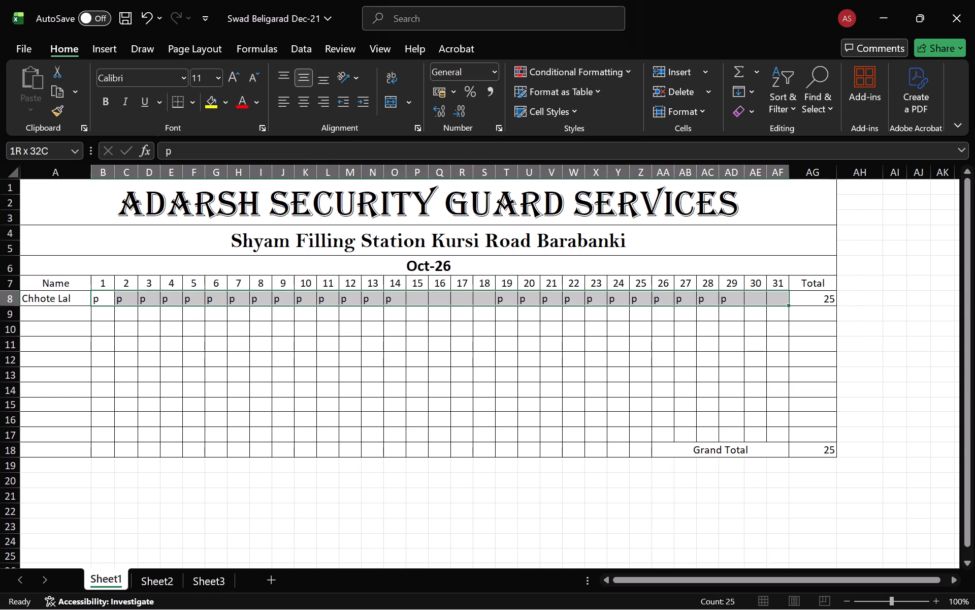
{"action": "left_click_drag", "start_coordinate": [788, 303], "coordinate": [781, 302]}
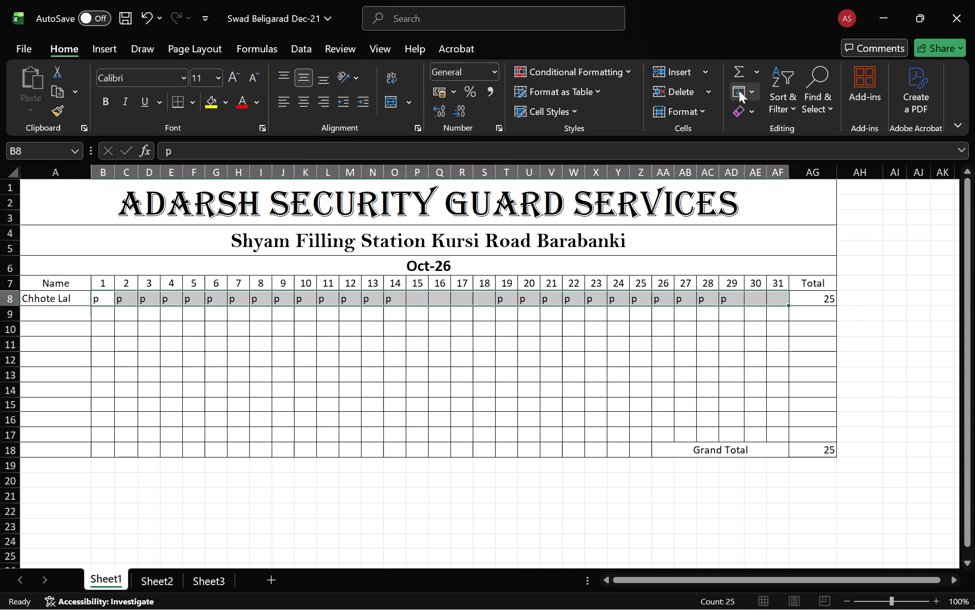
{"action": "left_click", "coordinate": [739, 90]}
{"action": "left_click", "coordinate": [755, 136]}
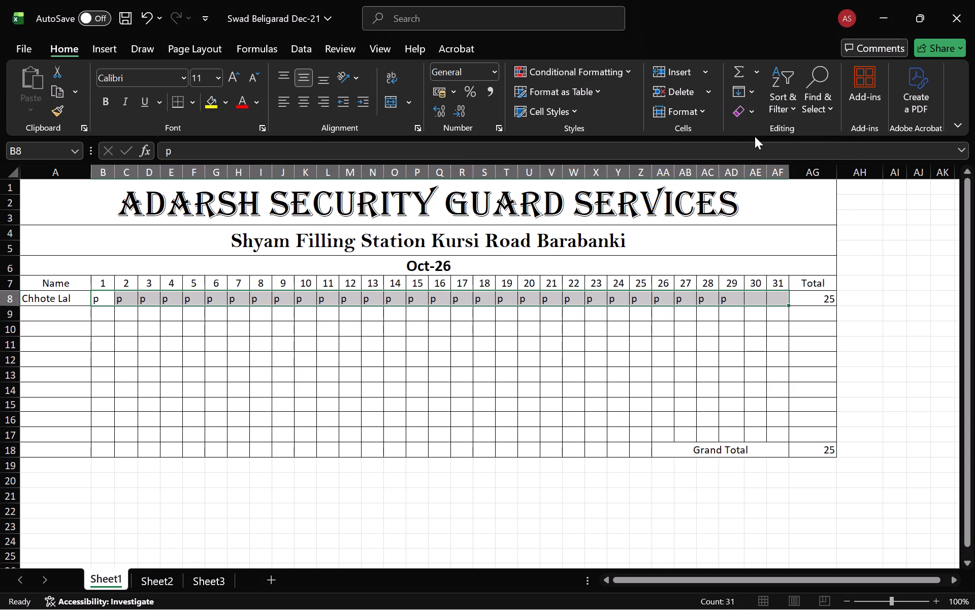
{"action": "left_click", "coordinate": [824, 297]}
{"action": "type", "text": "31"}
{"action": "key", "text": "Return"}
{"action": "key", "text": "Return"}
Set the HP Smart Tank 580-590 printer's properties for this sheet to Draft print quality and Plain Paper media.
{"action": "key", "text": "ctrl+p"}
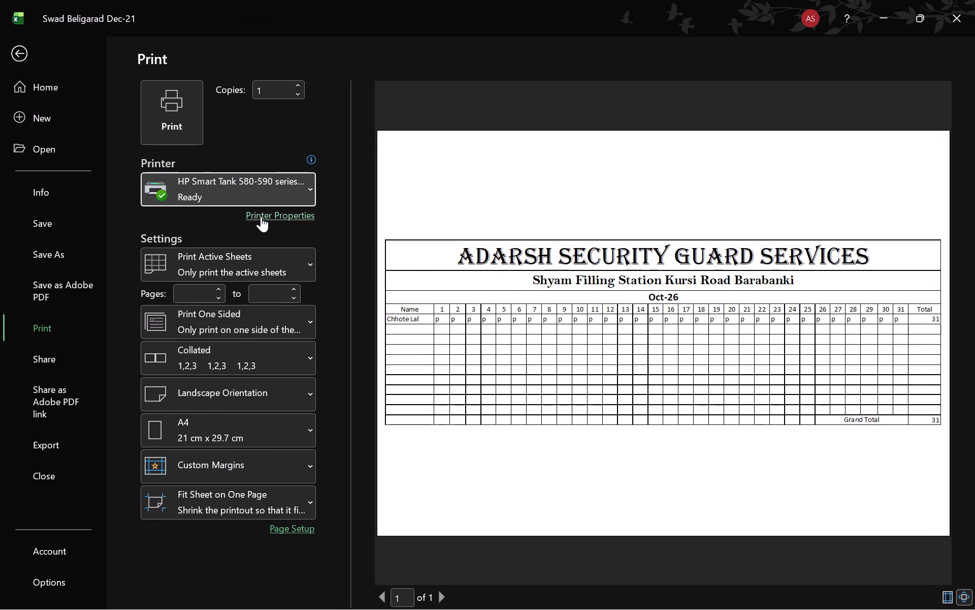
{"action": "left_click", "coordinate": [263, 216]}
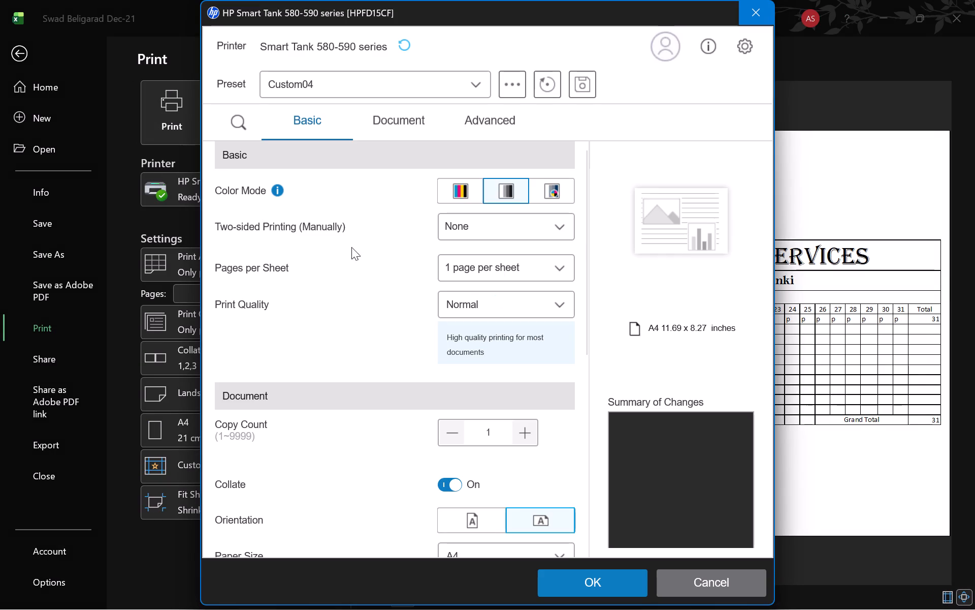
{"action": "left_click", "coordinate": [446, 298]}
{"action": "left_click", "coordinate": [473, 329]}
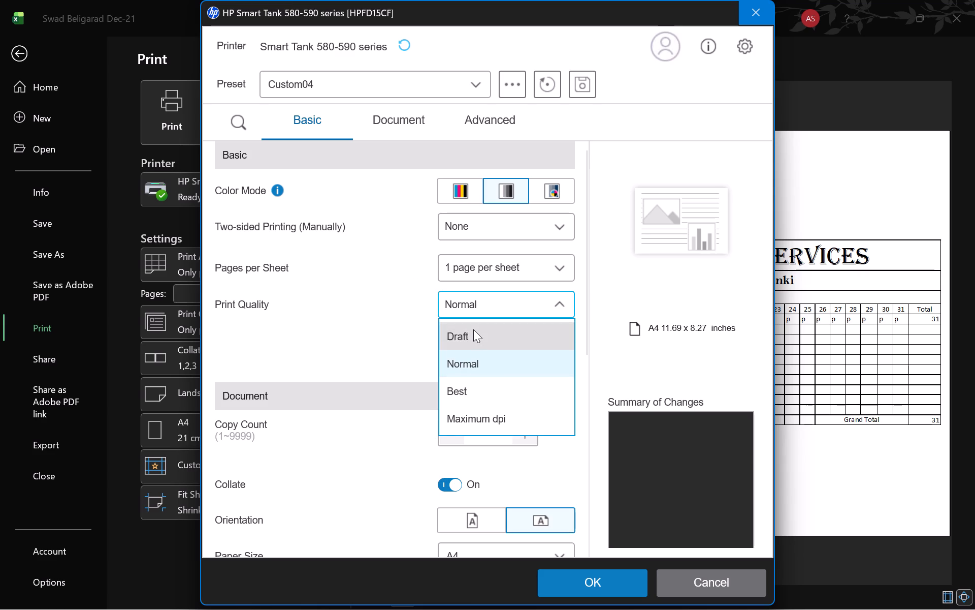
{"action": "scroll", "coordinate": [473, 329], "scroll_direction": "down", "scroll_amount": 6}
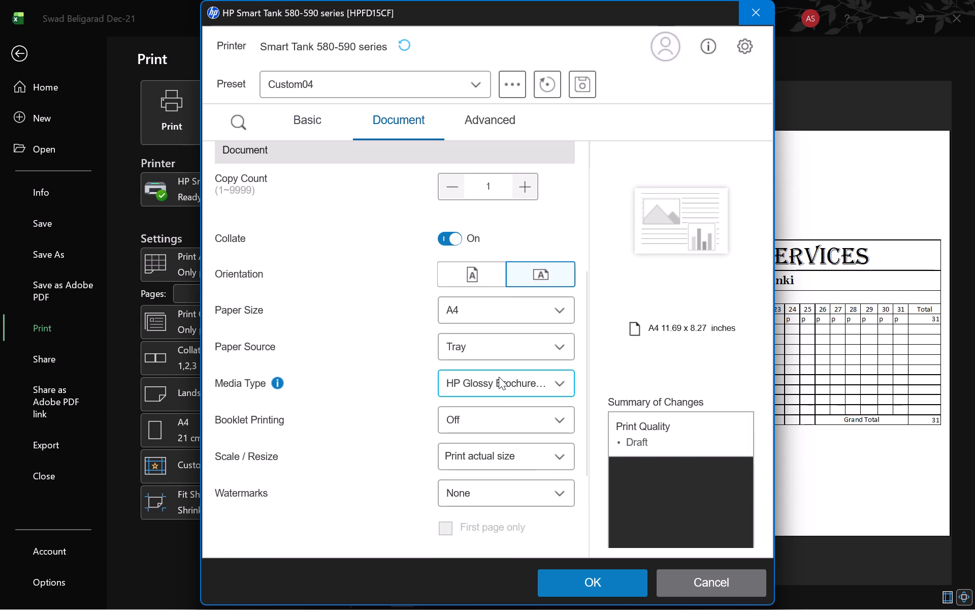
{"action": "left_click", "coordinate": [499, 377]}
{"action": "scroll", "coordinate": [489, 453], "scroll_direction": "up", "scroll_amount": 2}
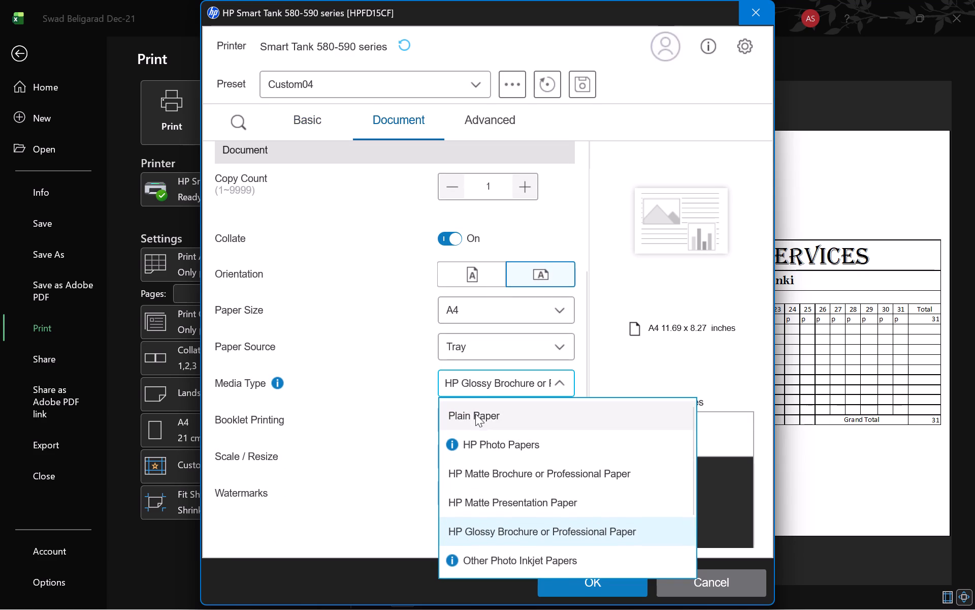
{"action": "left_click", "coordinate": [475, 414]}
{"action": "left_click", "coordinate": [571, 573]}
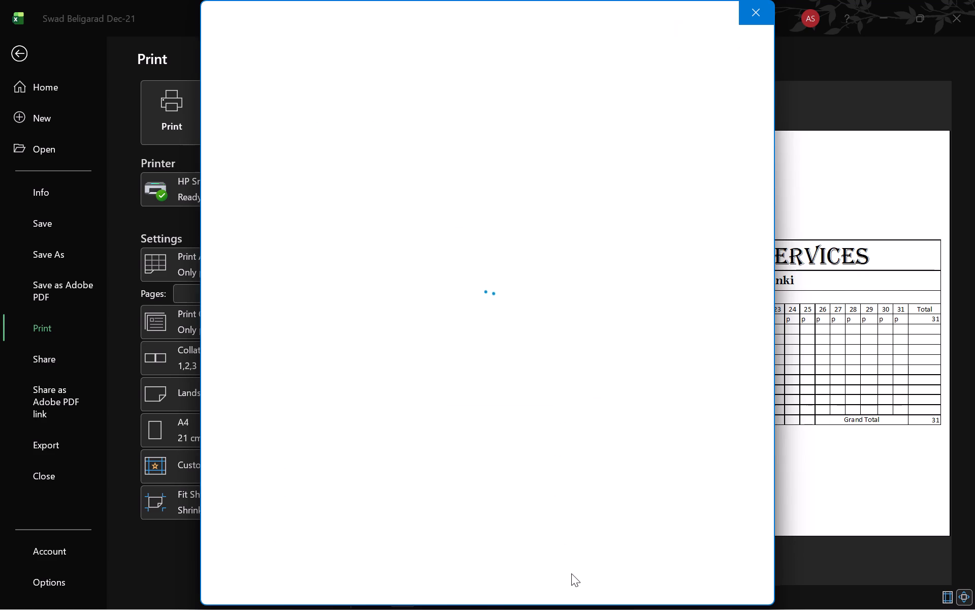
Print one copy of the Shyam Filling Station Oct-26 attendance sheet on the HP Smart Tank printer.
{"action": "left_click", "coordinate": [153, 106]}
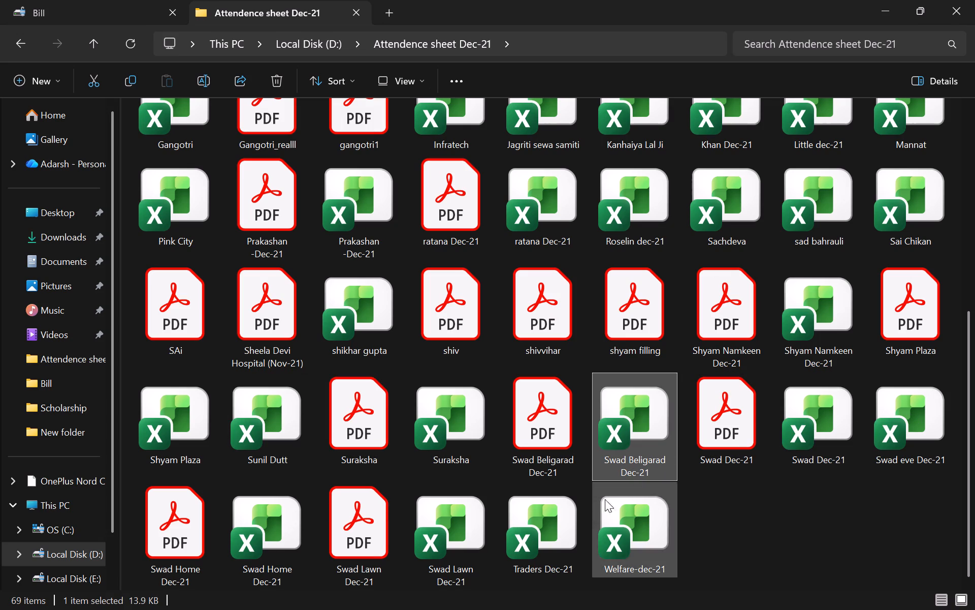
Examine the Swad Lawn, Swad Home and Swad eve Dec-21 workbooks to see which client each attendance sheet covers.
{"action": "double_click", "coordinate": [437, 543]}
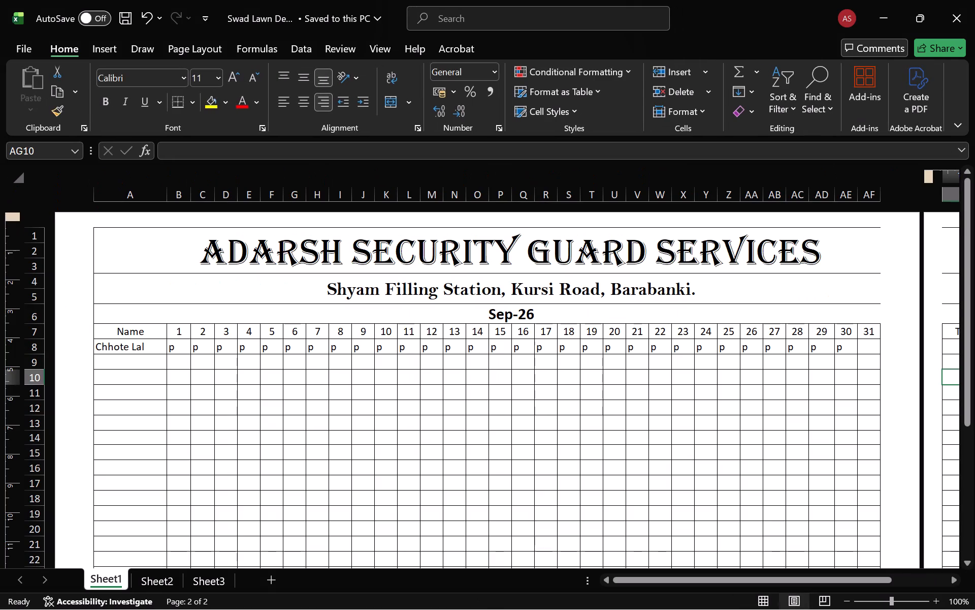
{"action": "left_click", "coordinate": [974, 7]}
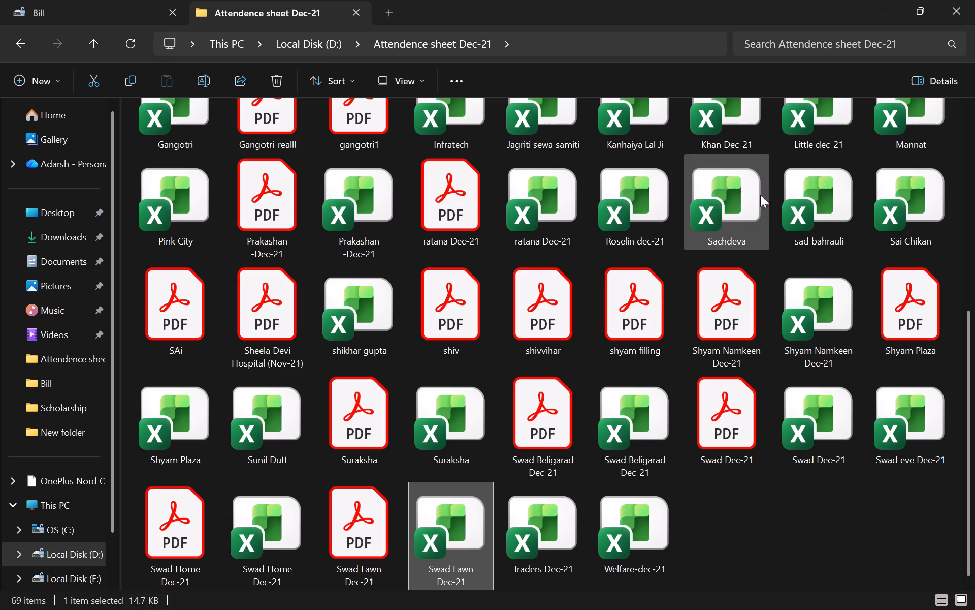
{"action": "double_click", "coordinate": [287, 533]}
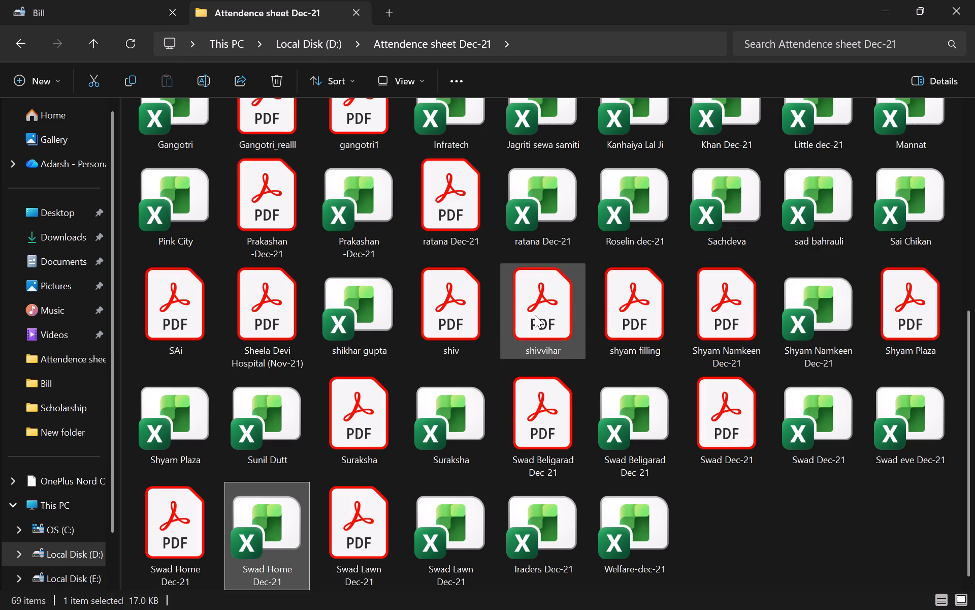
{"action": "double_click", "coordinate": [874, 412]}
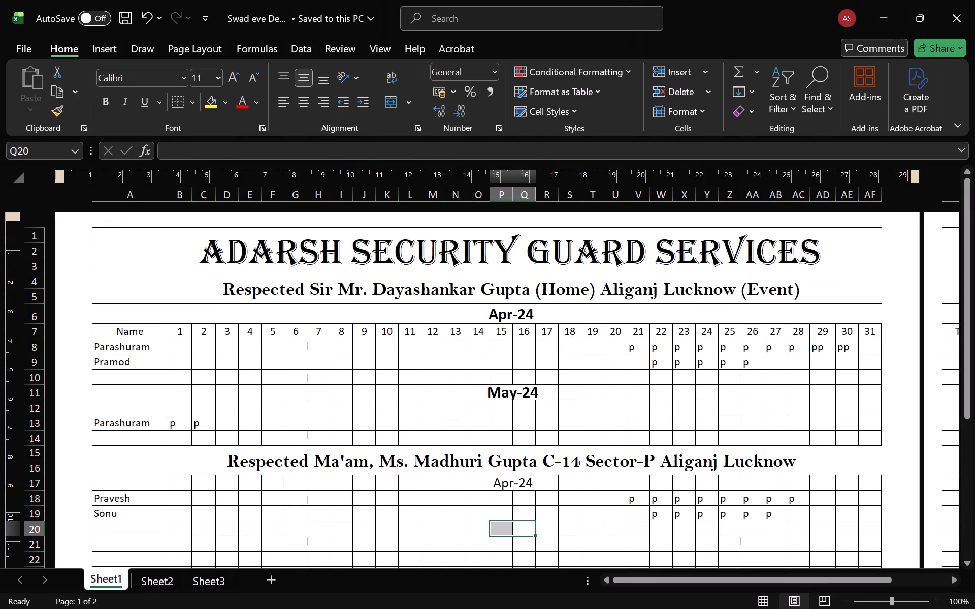
{"action": "scroll", "coordinate": [714, 411], "scroll_direction": "left", "scroll_amount": 1}
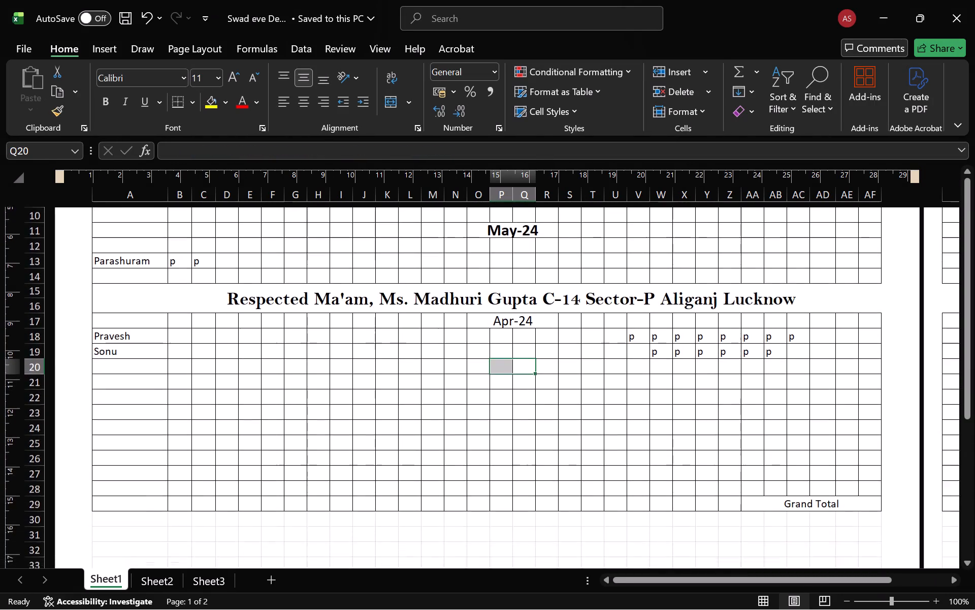
{"action": "scroll", "coordinate": [714, 411], "scroll_direction": "left", "scroll_amount": 1}
{"action": "scroll", "coordinate": [714, 411], "scroll_direction": "up", "scroll_amount": 2}
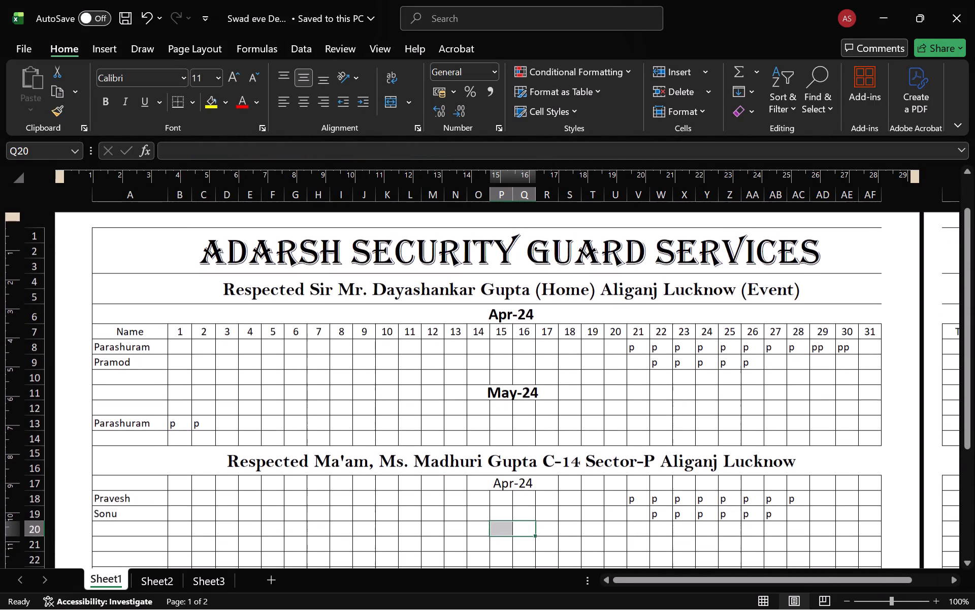
{"action": "left_click", "coordinate": [974, 0]}
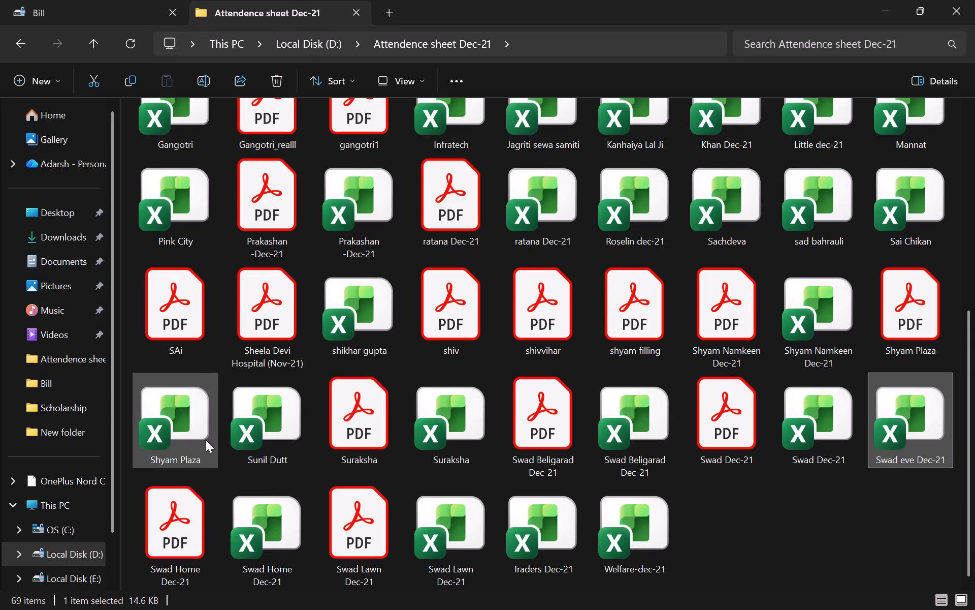
Open the Shyam Plaza attendance workbook and set its month heading to Oct-26.
{"action": "double_click", "coordinate": [200, 438]}
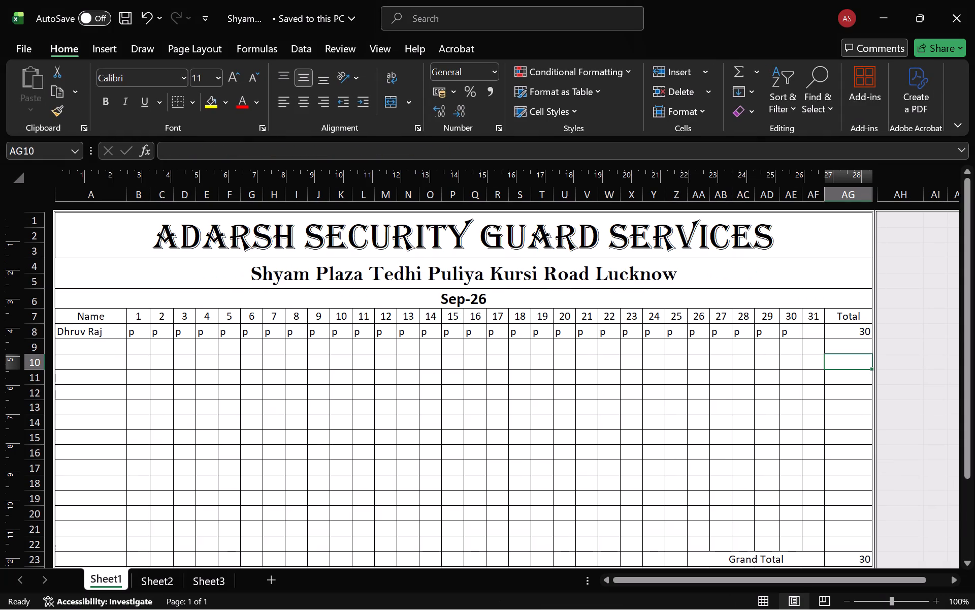
{"action": "left_click", "coordinate": [410, 301]}
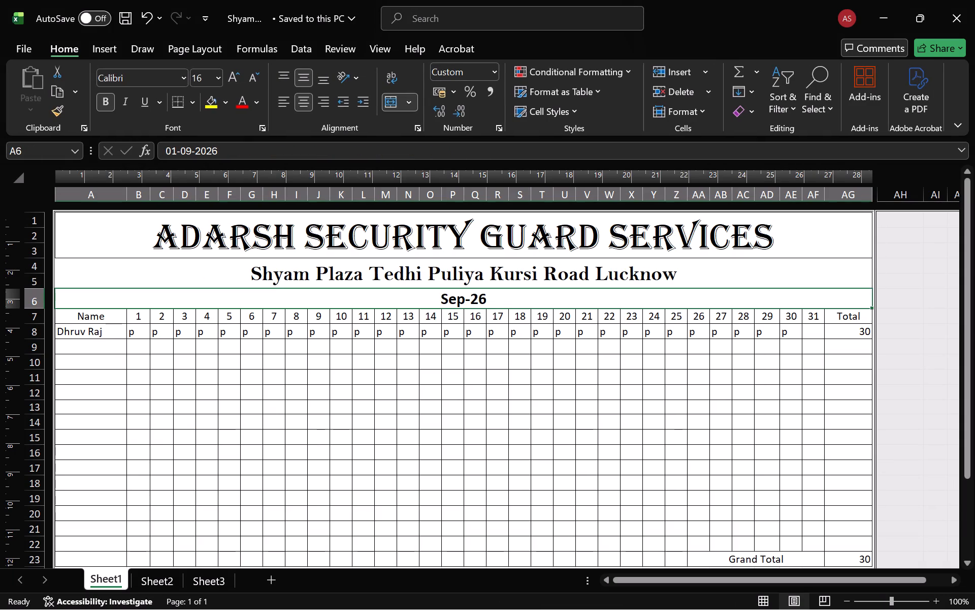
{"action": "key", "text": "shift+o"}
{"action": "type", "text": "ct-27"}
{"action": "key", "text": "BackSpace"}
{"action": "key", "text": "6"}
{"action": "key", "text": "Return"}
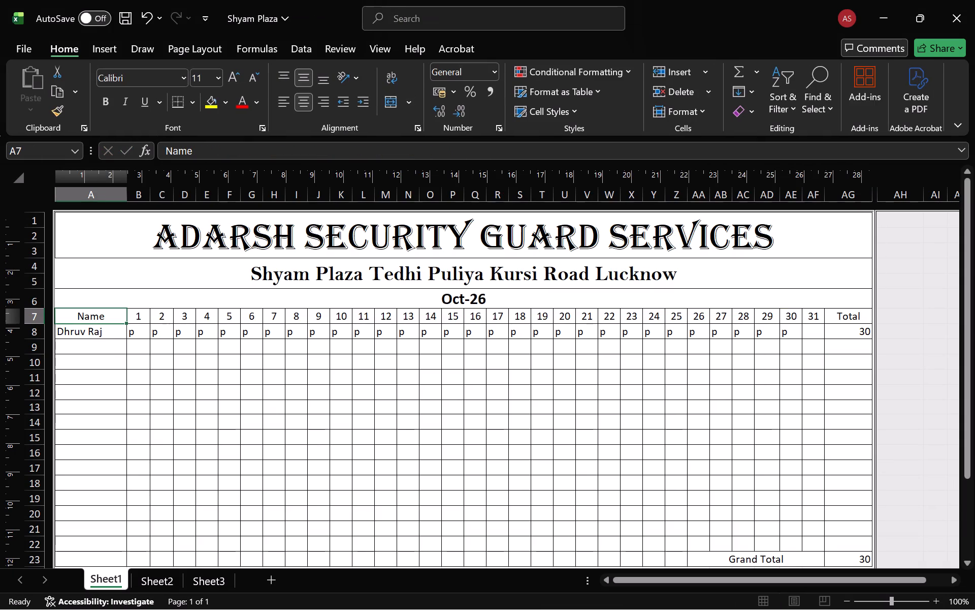
Add a second guard's name in row 9 of the Shyam Plaza sheet and mark them p on day 14.
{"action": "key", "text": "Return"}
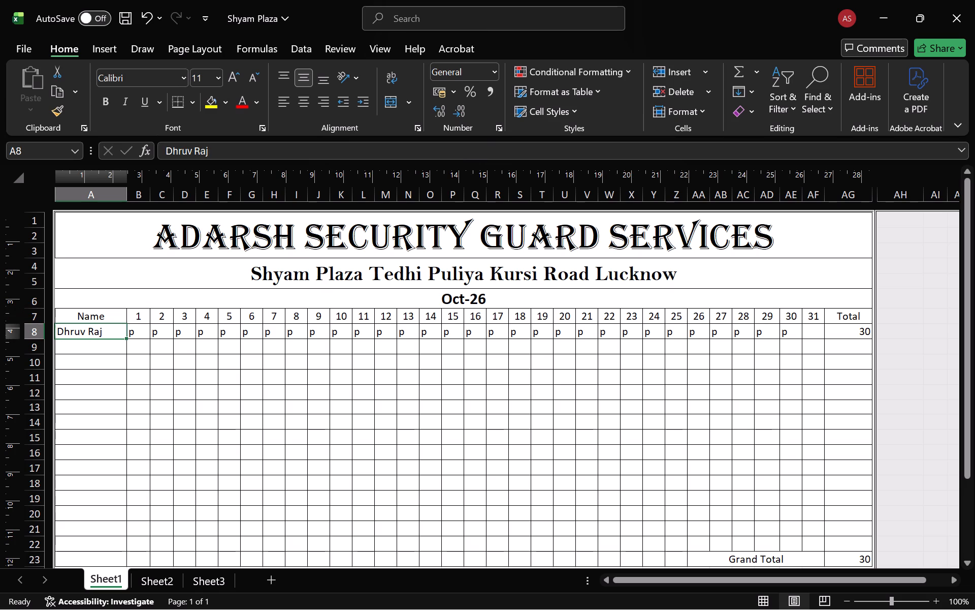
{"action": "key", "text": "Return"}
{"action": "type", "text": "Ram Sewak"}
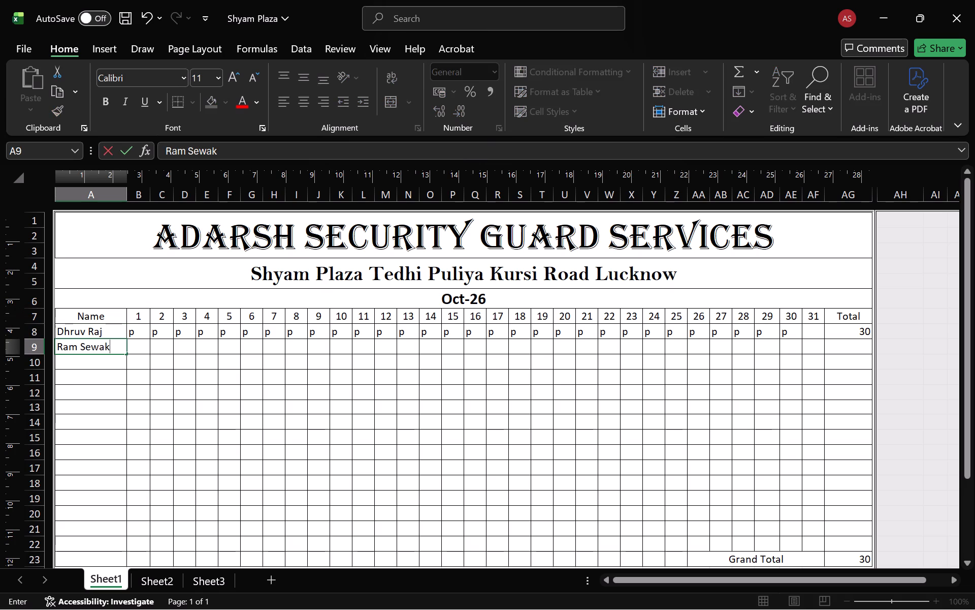
{"action": "left_click", "coordinate": [429, 345]}
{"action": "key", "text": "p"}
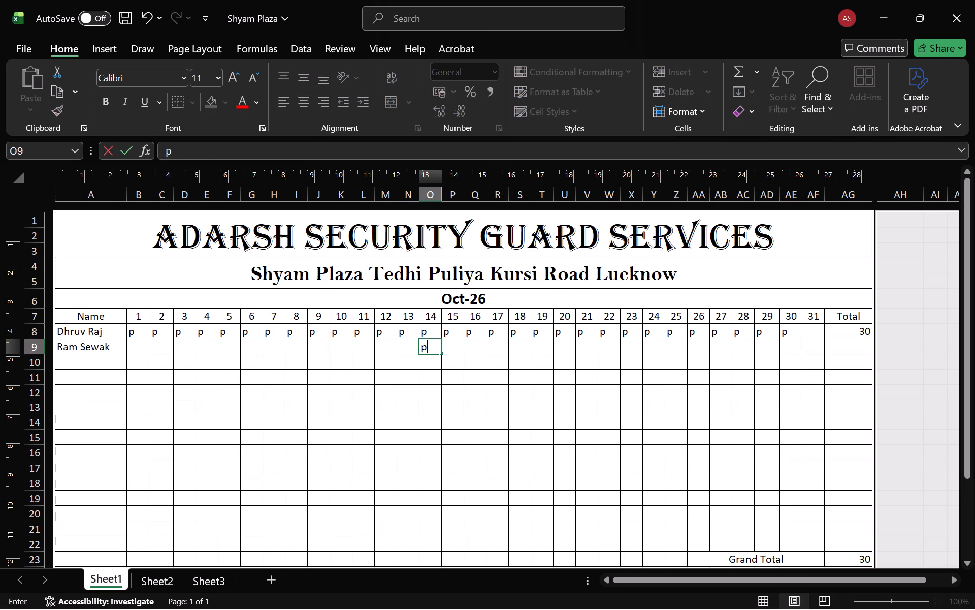
Clear the first guard's attendance mark on day 14 and mark them p on day 31.
{"action": "key", "text": "Up"}
{"action": "key", "text": "BackSpace"}
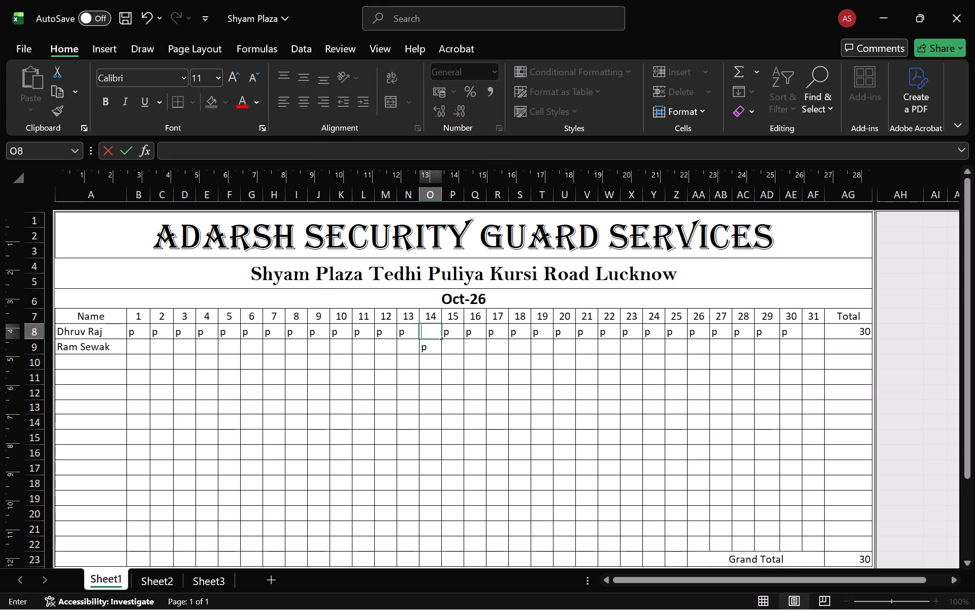
{"action": "left_click", "coordinate": [812, 332]}
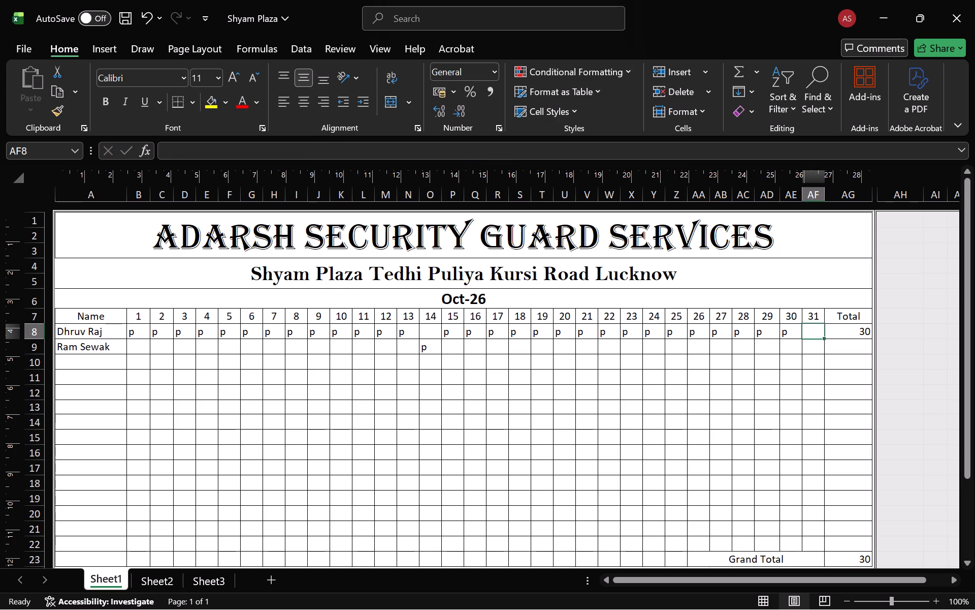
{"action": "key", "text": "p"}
Enter 1 as the second guard's attendance total.
{"action": "key", "text": "Down"}
{"action": "key", "text": "Right"}
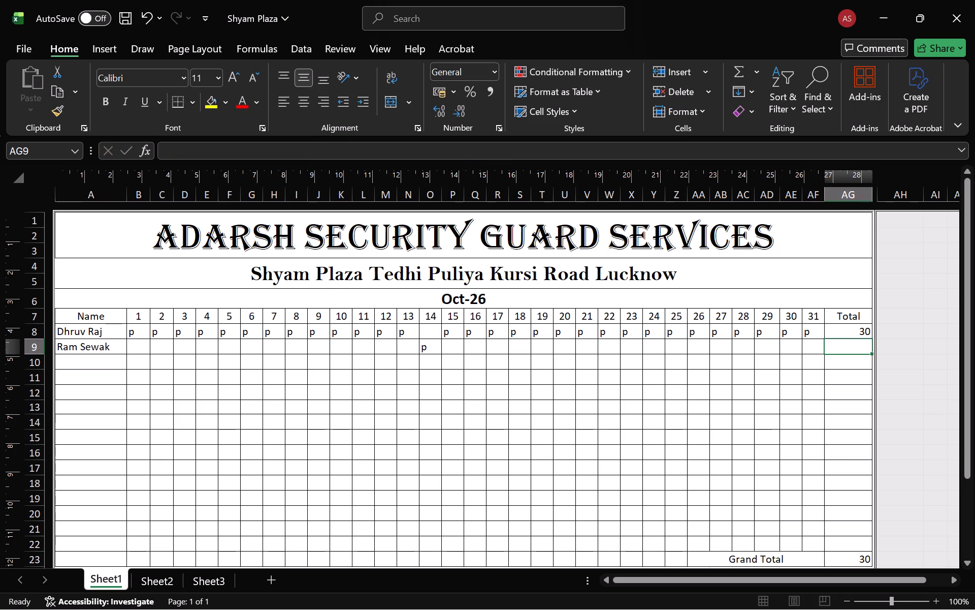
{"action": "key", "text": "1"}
{"action": "key", "text": "Return"}
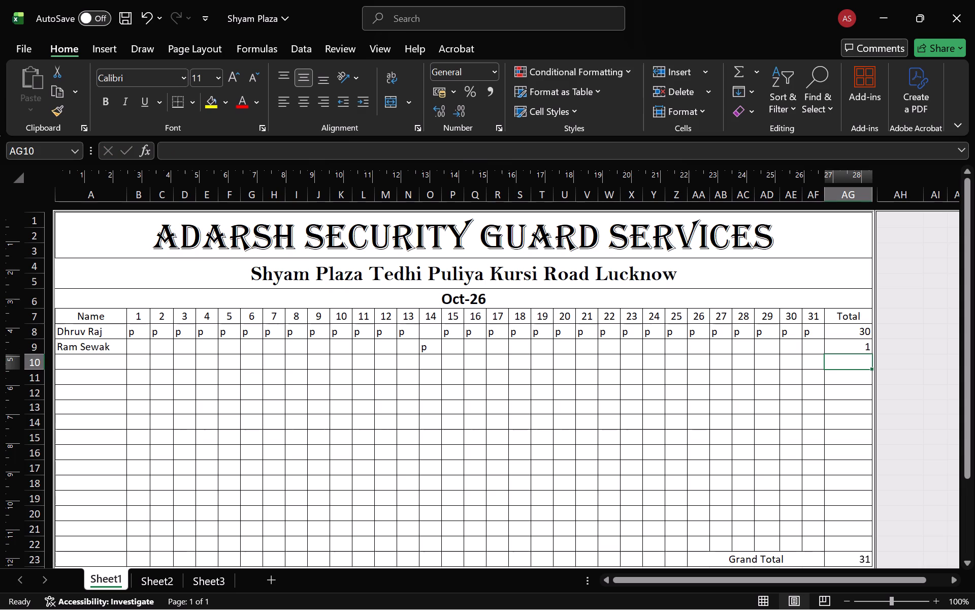
Delete the empty sheet rows 14 to 20 from the attendance table.
{"action": "left_click_drag", "start_coordinate": [472, 428], "coordinate": [540, 509]}
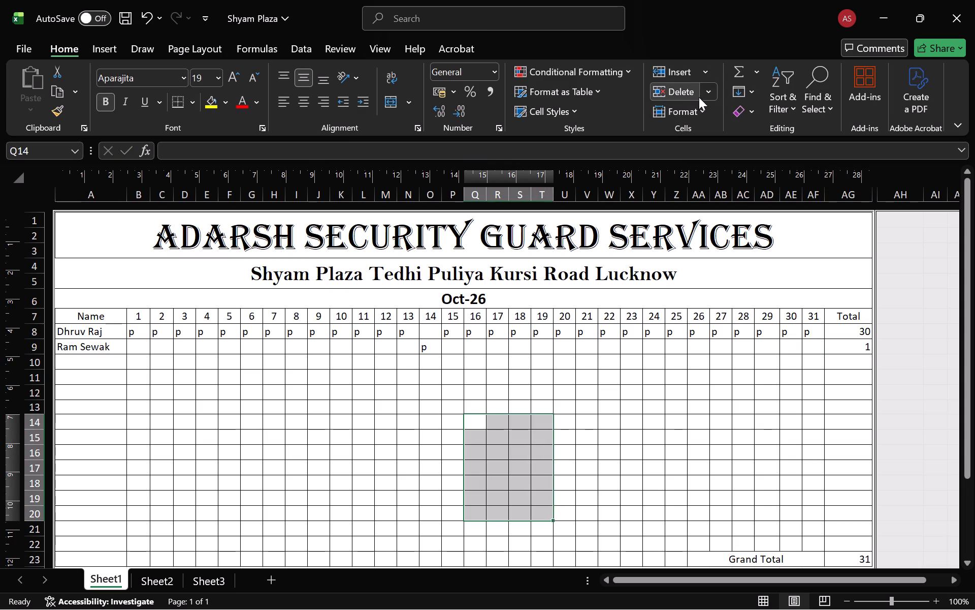
{"action": "left_click", "coordinate": [700, 94]}
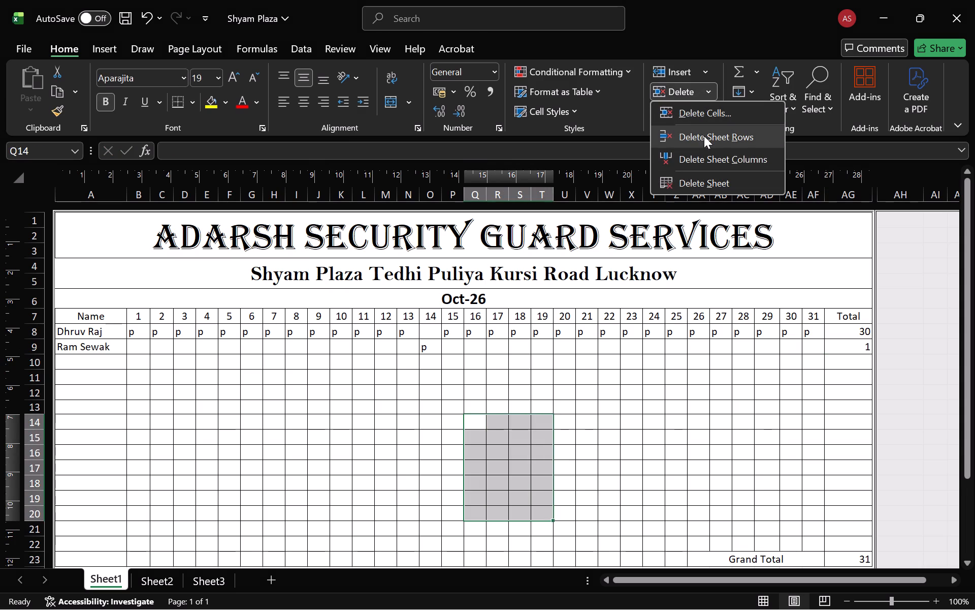
{"action": "left_click", "coordinate": [704, 136]}
{"action": "left_click", "coordinate": [635, 331]}
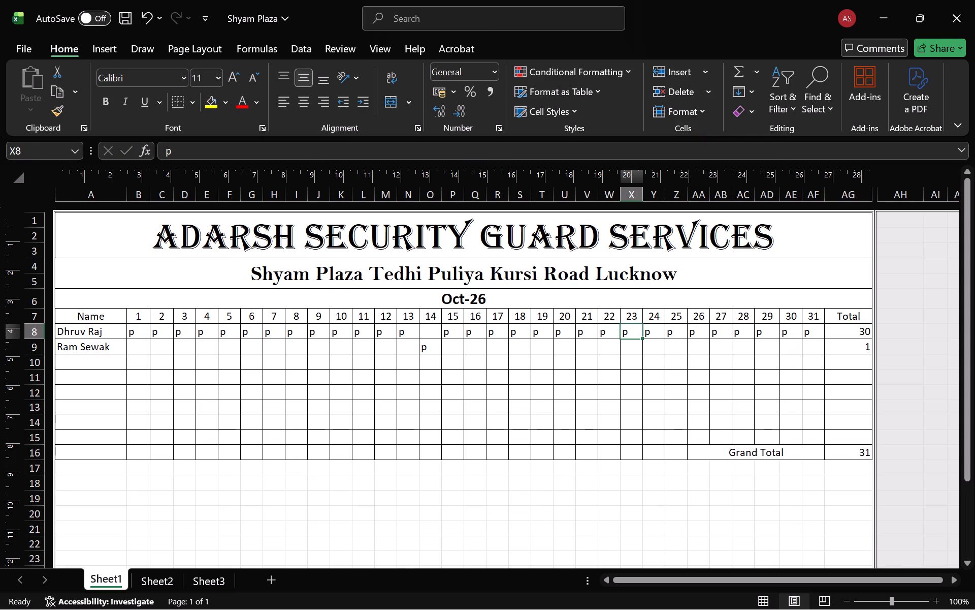
Set the HP Smart Tank 580-590 printer's media type to Plain Paper for the Shyam Plaza sheet.
{"action": "key", "text": "ctrl+p"}
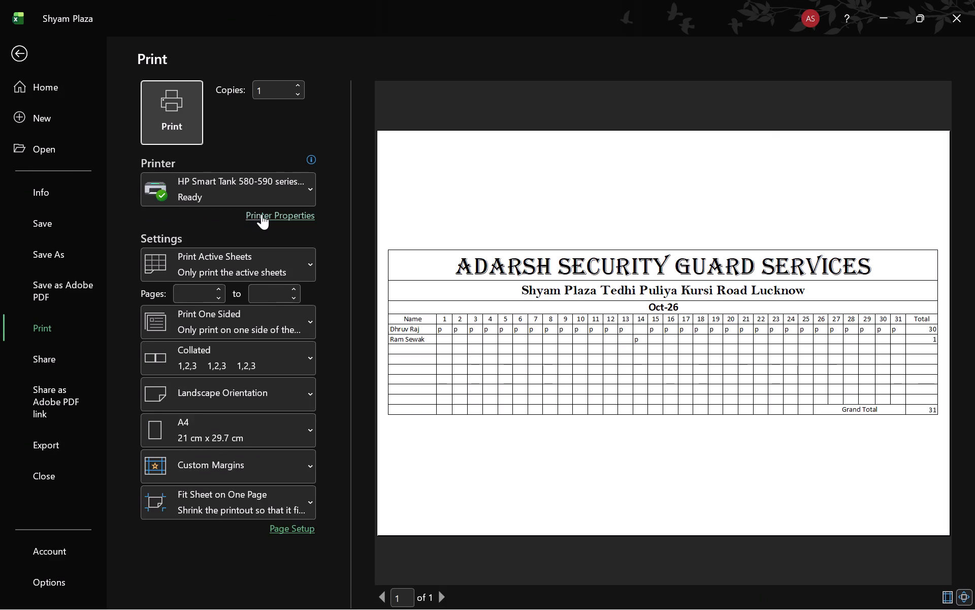
{"action": "left_click", "coordinate": [262, 214]}
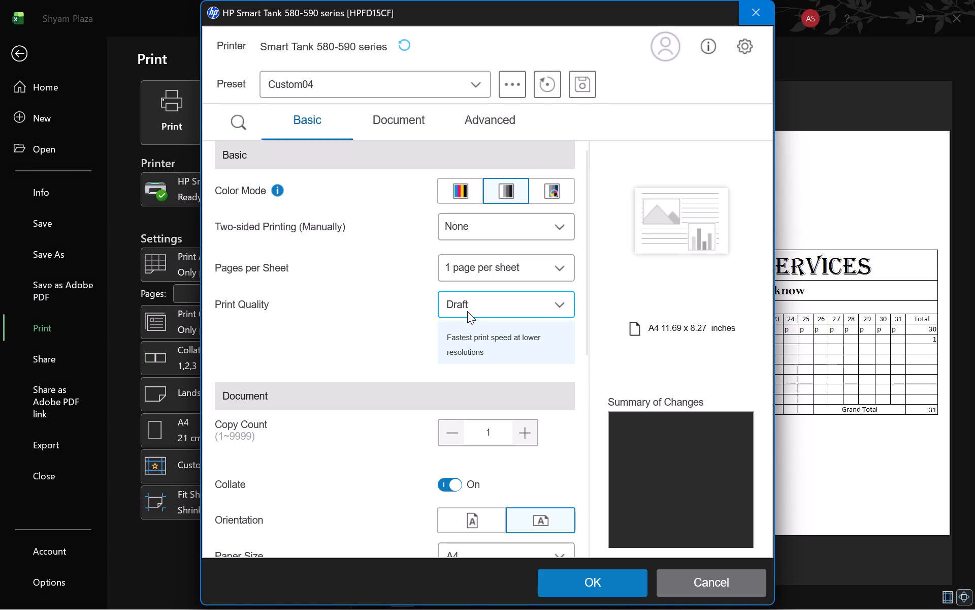
{"action": "scroll", "coordinate": [469, 332], "scroll_direction": "down", "scroll_amount": 3}
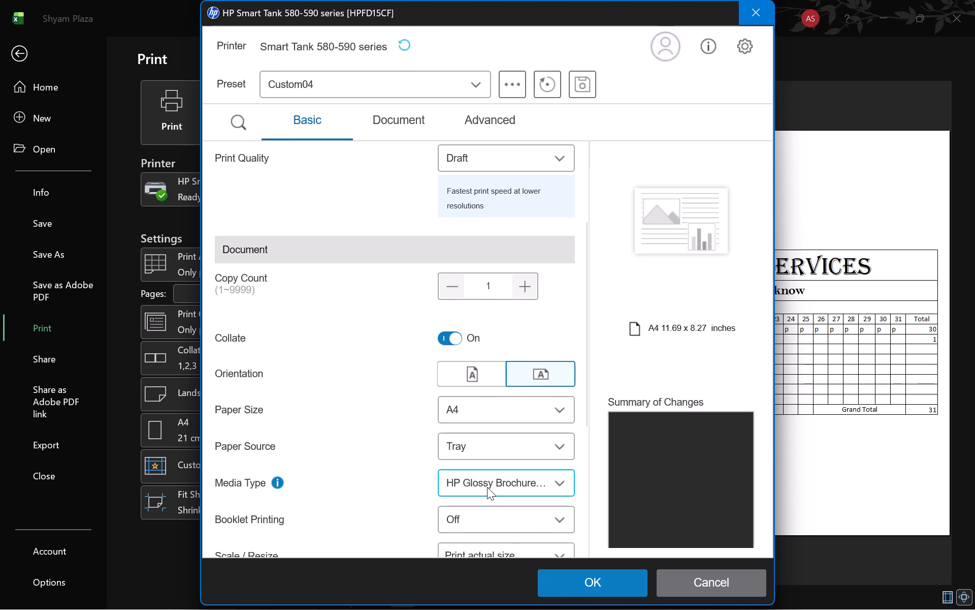
{"action": "left_click", "coordinate": [487, 487]}
{"action": "scroll", "coordinate": [485, 523], "scroll_direction": "up", "scroll_amount": 1}
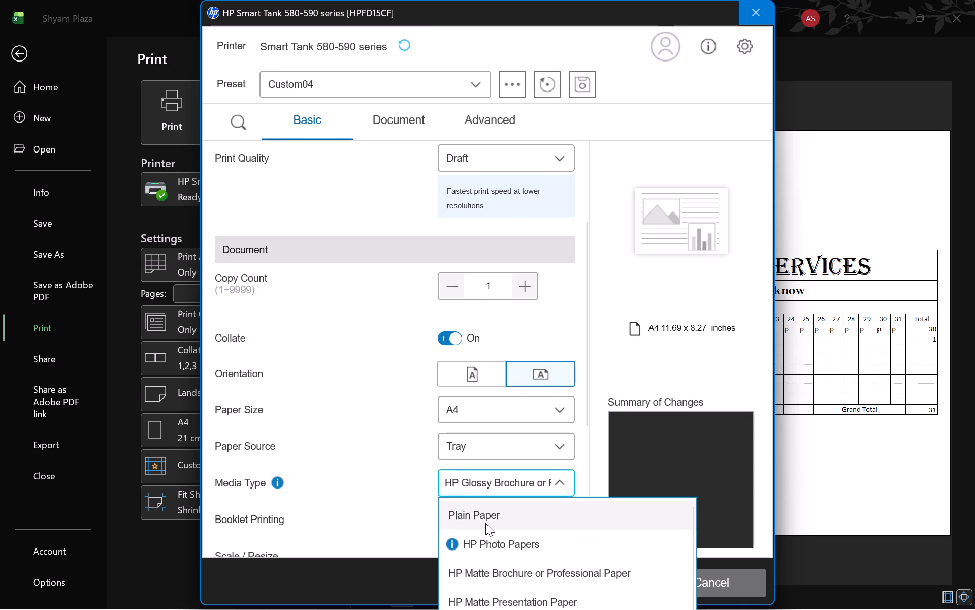
{"action": "left_click", "coordinate": [493, 508]}
{"action": "left_click", "coordinate": [579, 590]}
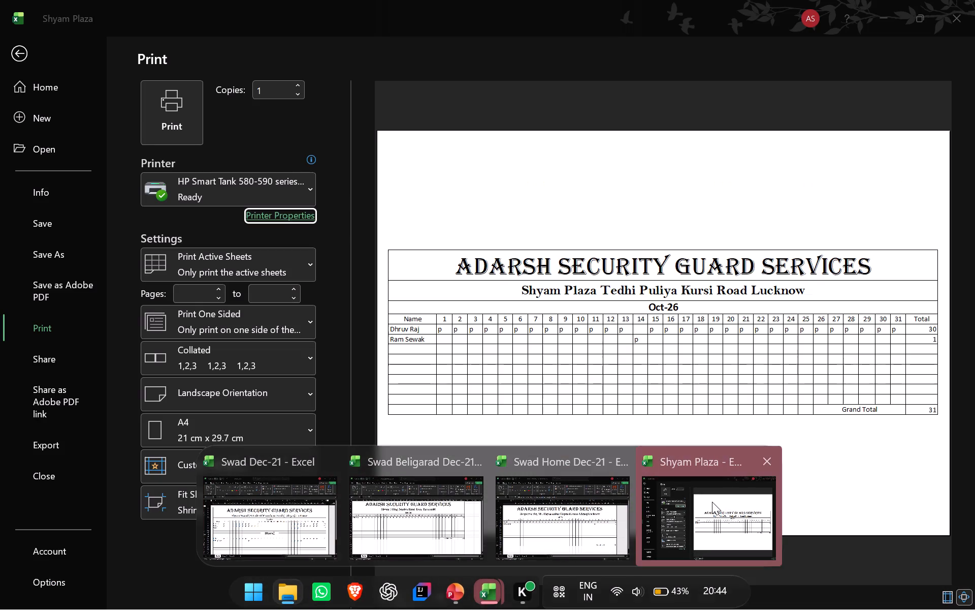
Print one copy of the Shyam Plaza Oct-26 attendance sheet on the HP Smart Tank printer.
{"action": "left_click", "coordinate": [712, 502]}
{"action": "left_click", "coordinate": [164, 125]}
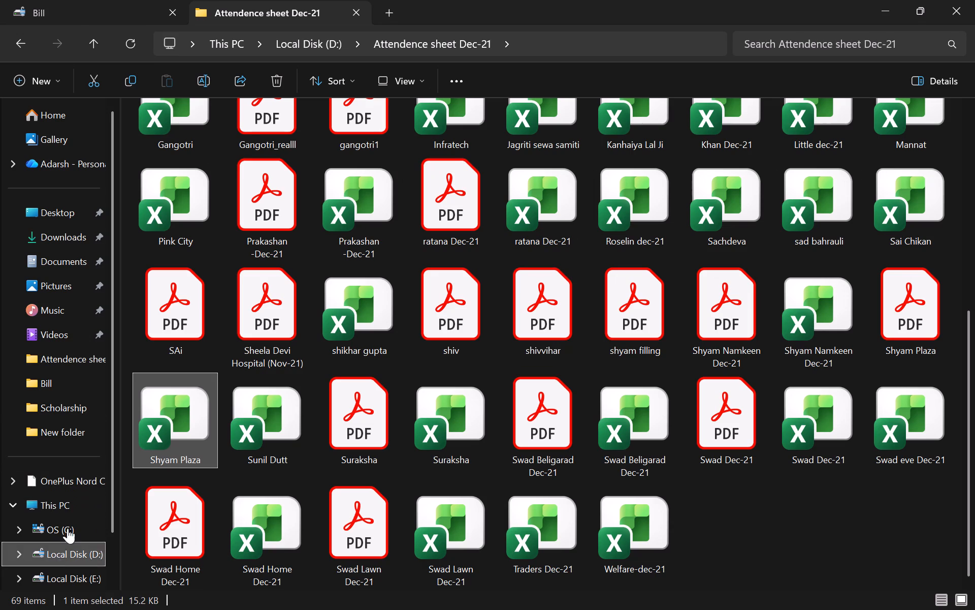
Switch to the Memo_Real presentation in PowerPoint and set bill 22's M/S name to "Shyam Swaad (A Unit of Pitambara Foods)".
{"action": "left_click", "coordinate": [77, 16]}
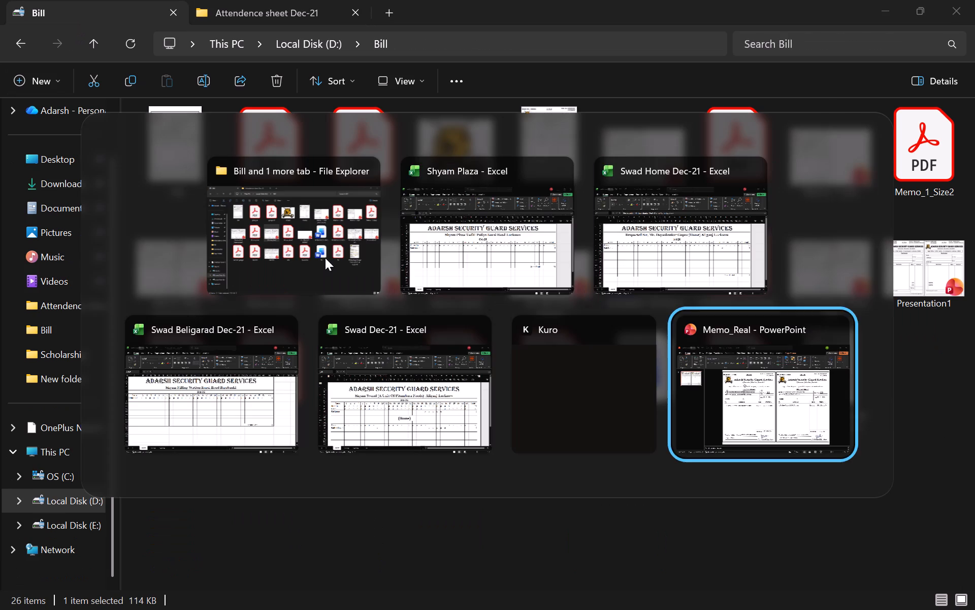
{"action": "left_click", "coordinate": [351, 265]}
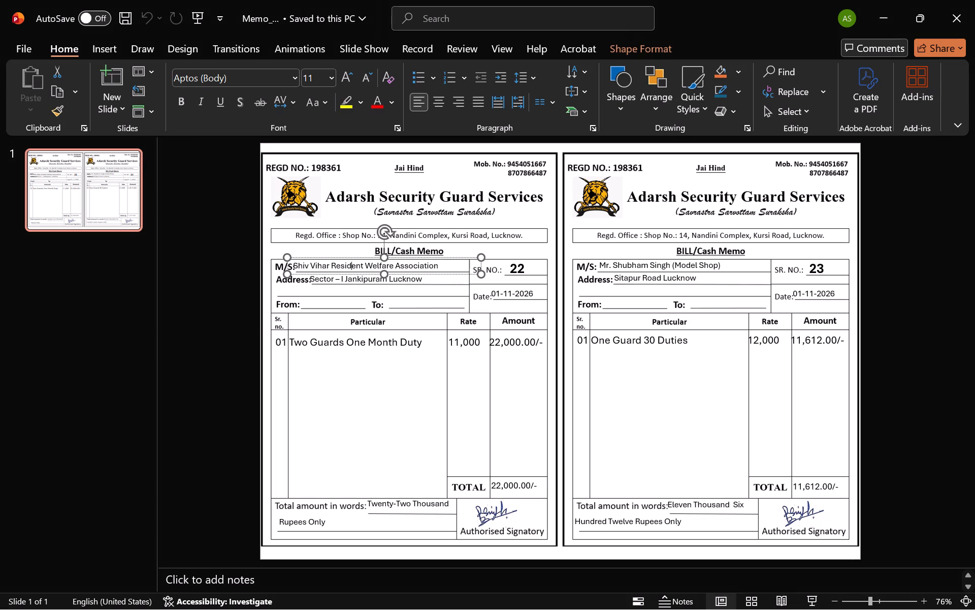
{"action": "key", "text": "ctrl+a"}
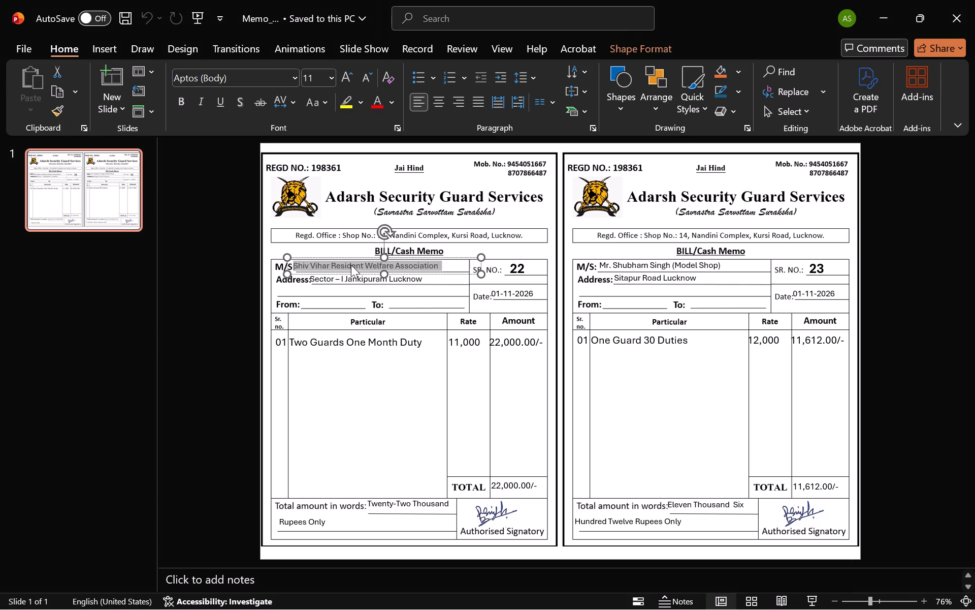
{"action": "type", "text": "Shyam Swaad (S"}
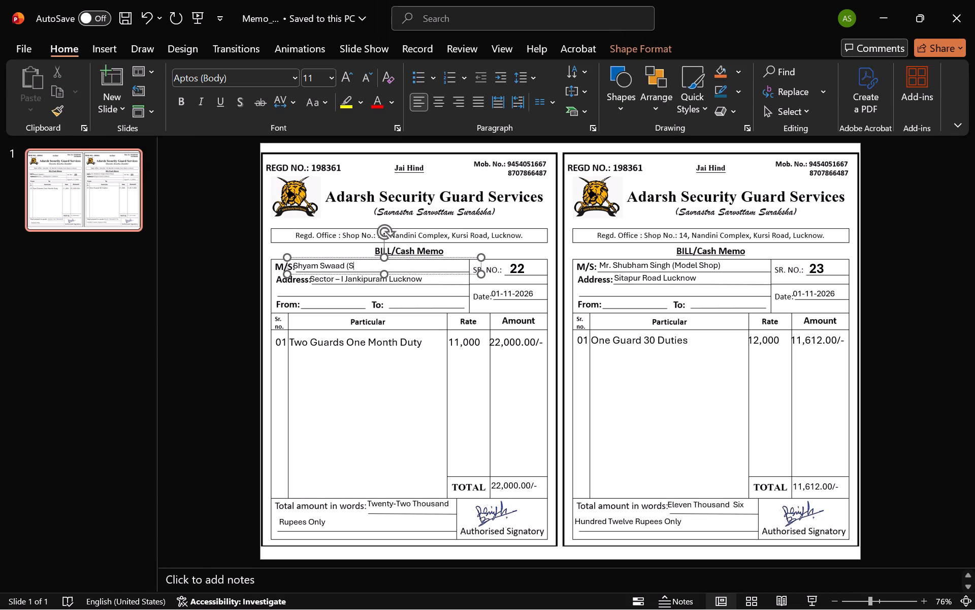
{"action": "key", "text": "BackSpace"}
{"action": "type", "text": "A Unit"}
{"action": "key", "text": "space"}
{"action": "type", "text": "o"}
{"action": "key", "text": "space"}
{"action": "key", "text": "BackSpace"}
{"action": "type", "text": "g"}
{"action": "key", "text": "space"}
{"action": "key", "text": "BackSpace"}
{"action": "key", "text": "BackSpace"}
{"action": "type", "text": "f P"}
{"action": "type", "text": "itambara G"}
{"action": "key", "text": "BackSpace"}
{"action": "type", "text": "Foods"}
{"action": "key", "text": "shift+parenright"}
Change the Shyam Swaad bill's address to "Aliganj Lucknow".
{"action": "left_click", "coordinate": [360, 278]}
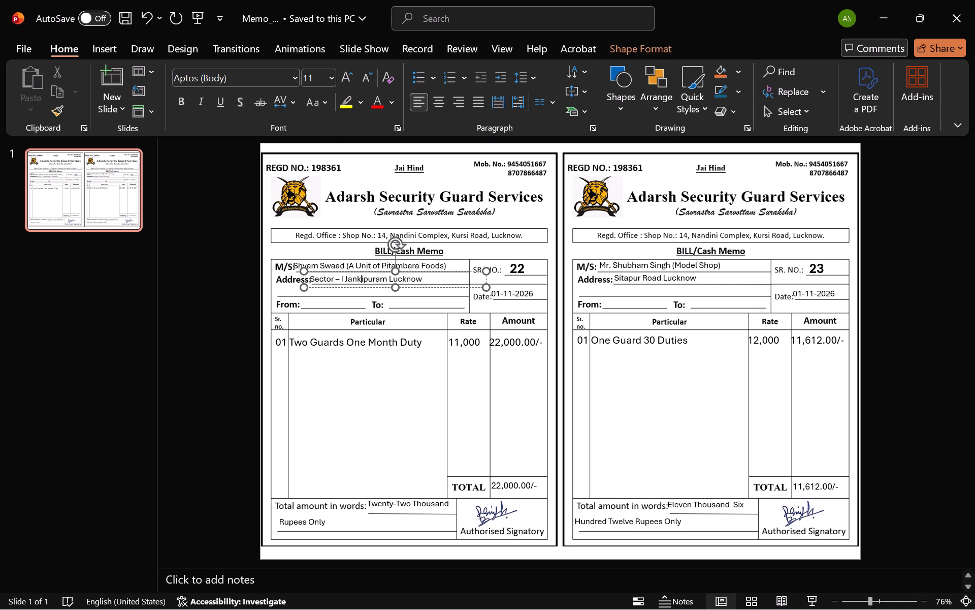
{"action": "key", "text": "ctrl+Delete"}
{"action": "key", "text": "ctrl+BackSpace"}
{"action": "key", "text": "ctrl+BackSpace"}
{"action": "key", "text": "ctrl+BackSpace"}
{"action": "key", "text": "ctrl+BackSpace"}
{"action": "key", "text": "ctrl+BackSpace"}
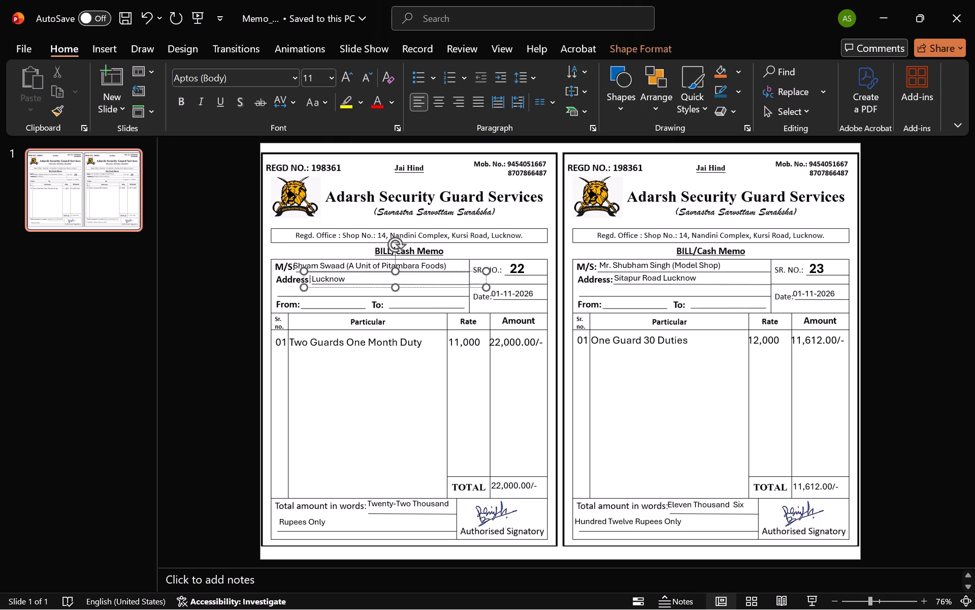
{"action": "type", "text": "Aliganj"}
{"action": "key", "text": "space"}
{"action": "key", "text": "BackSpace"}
Set the Shyam Swaad bill's serial number to 24.
{"action": "left_click", "coordinate": [523, 268]}
{"action": "key", "text": "BackSpace"}
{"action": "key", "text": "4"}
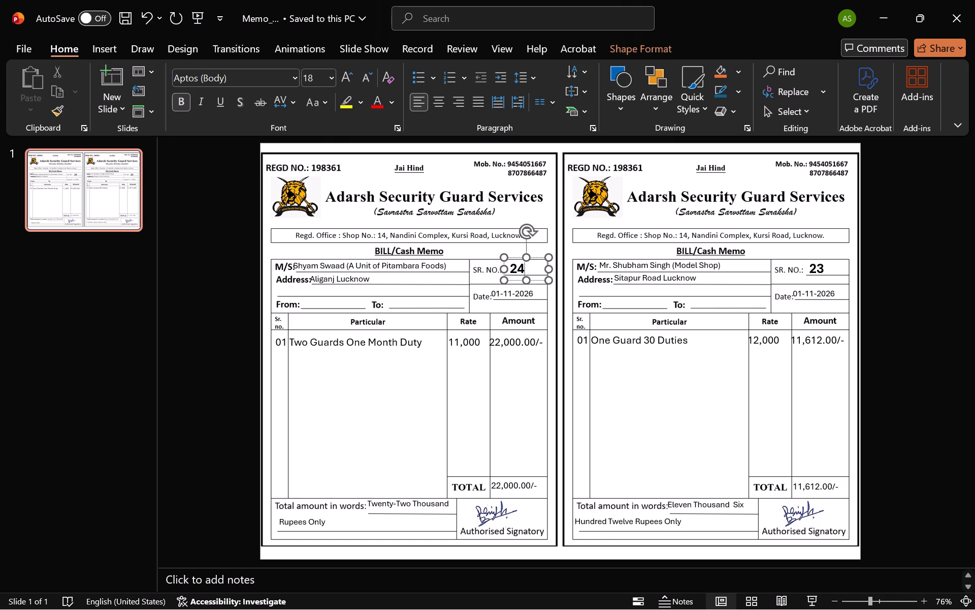
Change the particular on bill 24 for Shyam Swaad to "Two Guards 58 Duties".
{"action": "left_click", "coordinate": [422, 342]}
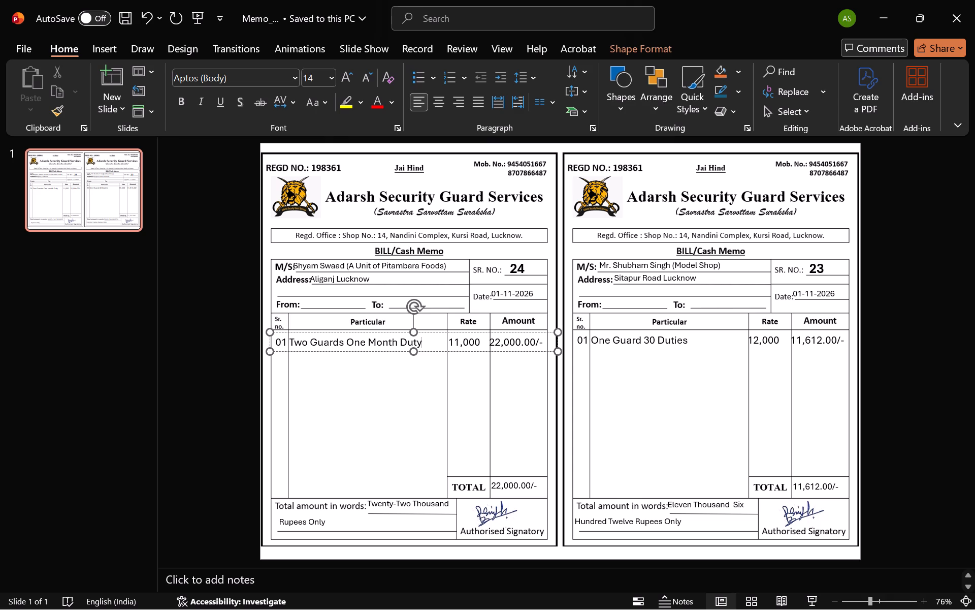
{"action": "key", "text": "Left"}
{"action": "key", "text": "Left"}
{"action": "key", "text": "Left"}
{"action": "key", "text": "Left"}
{"action": "key", "text": "Left"}
{"action": "key", "text": "Left"}
{"action": "key", "text": "Left"}
{"action": "key", "text": "Left"}
{"action": "key", "text": "Left"}
{"action": "key", "text": "ctrl+Delete"}
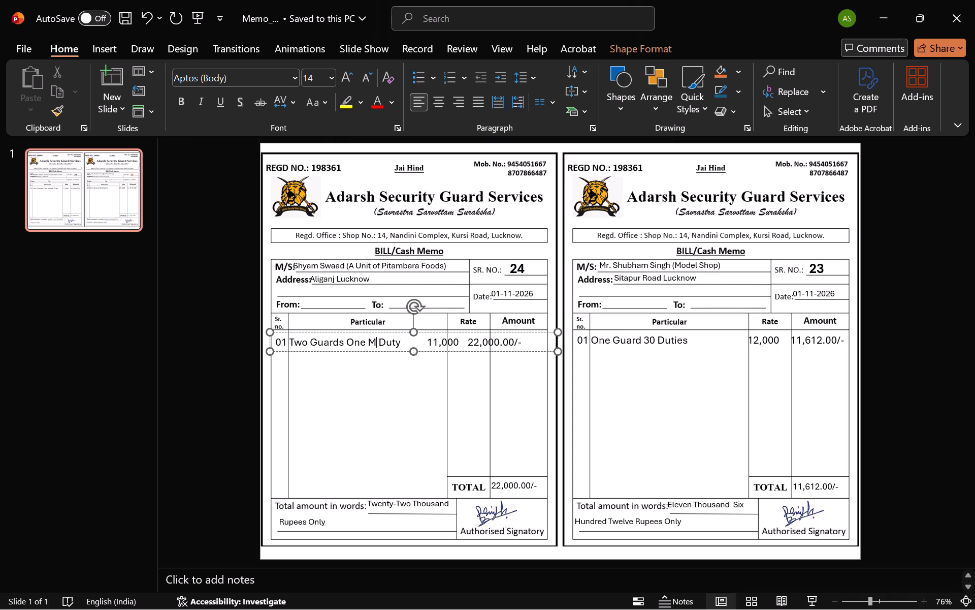
{"action": "key", "text": "ctrl+BackSpace"}
{"action": "key", "text": "ctrl+BackSpace"}
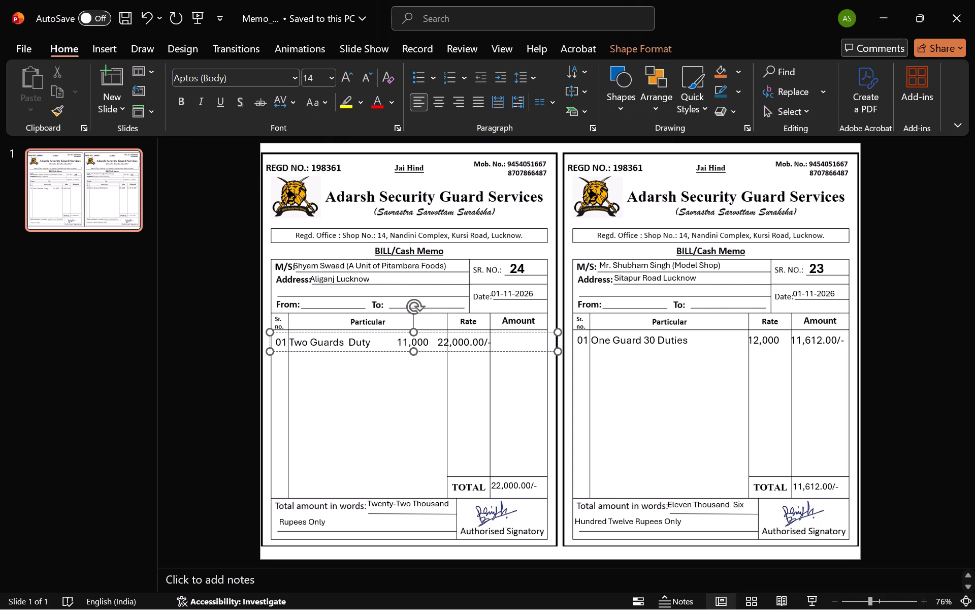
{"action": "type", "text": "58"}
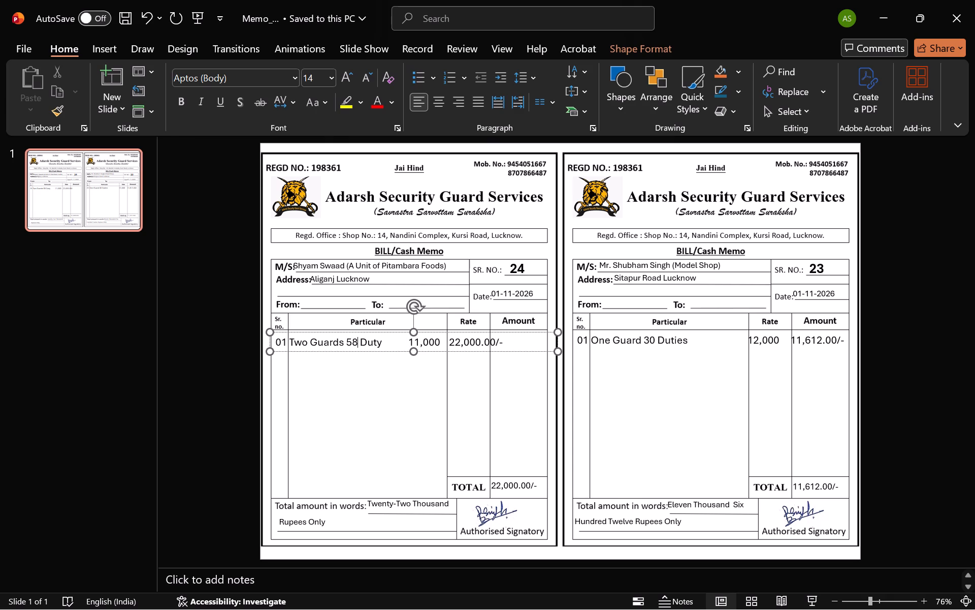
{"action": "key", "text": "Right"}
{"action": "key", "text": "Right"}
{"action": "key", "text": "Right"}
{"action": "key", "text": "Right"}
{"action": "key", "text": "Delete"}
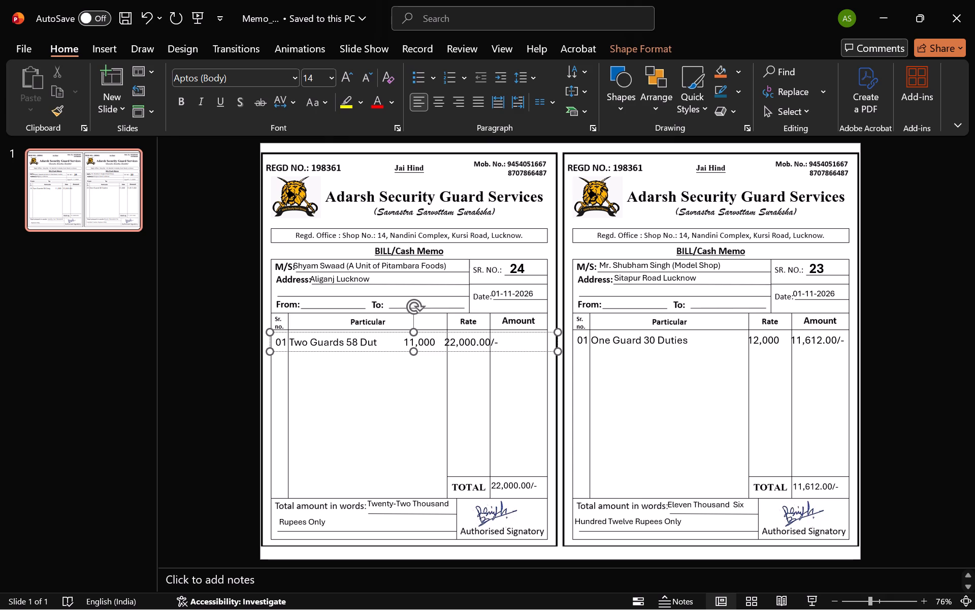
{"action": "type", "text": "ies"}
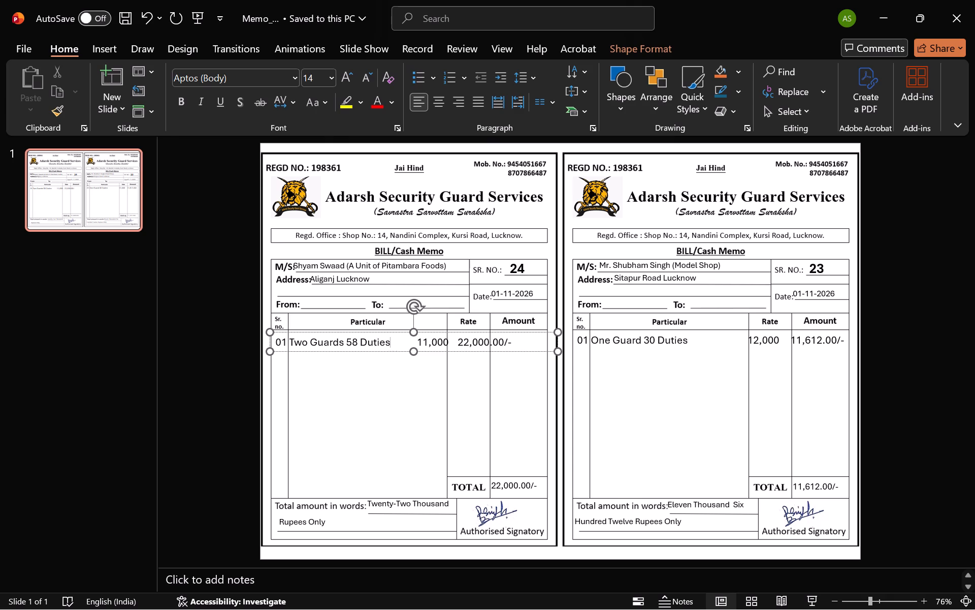
Add spacing after "Two Guards 58 Duties" to realign the rate and amount with their columns on bill 24.
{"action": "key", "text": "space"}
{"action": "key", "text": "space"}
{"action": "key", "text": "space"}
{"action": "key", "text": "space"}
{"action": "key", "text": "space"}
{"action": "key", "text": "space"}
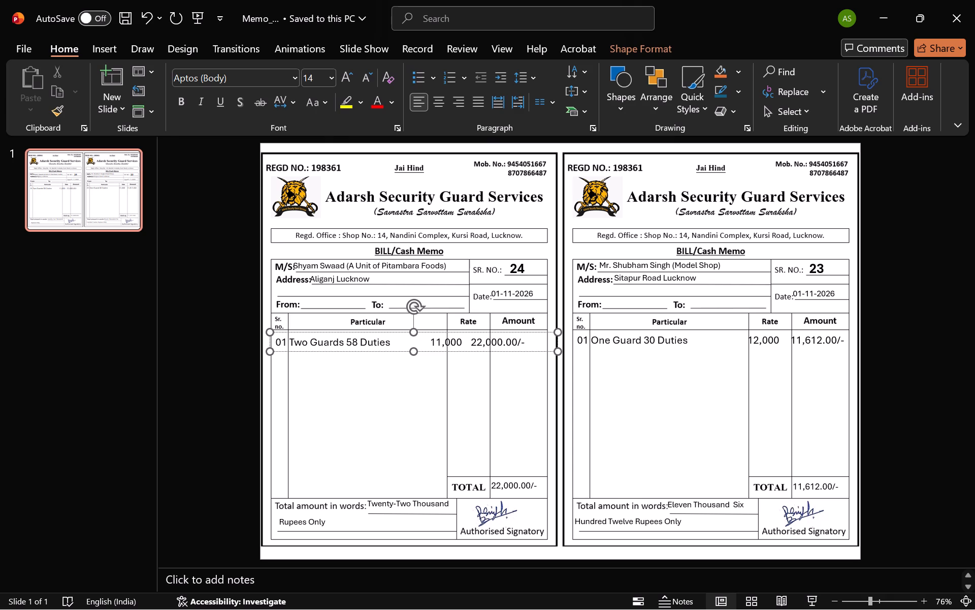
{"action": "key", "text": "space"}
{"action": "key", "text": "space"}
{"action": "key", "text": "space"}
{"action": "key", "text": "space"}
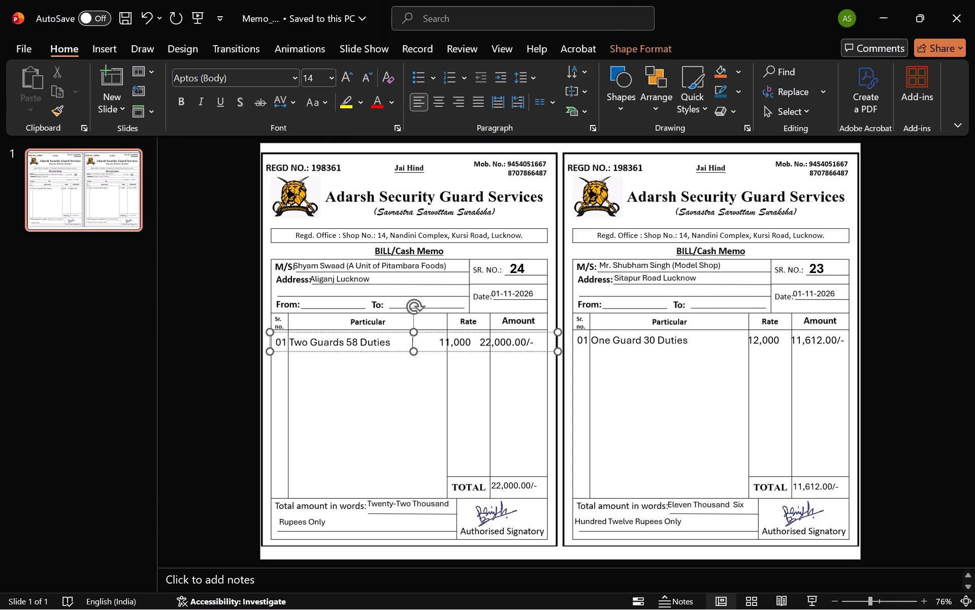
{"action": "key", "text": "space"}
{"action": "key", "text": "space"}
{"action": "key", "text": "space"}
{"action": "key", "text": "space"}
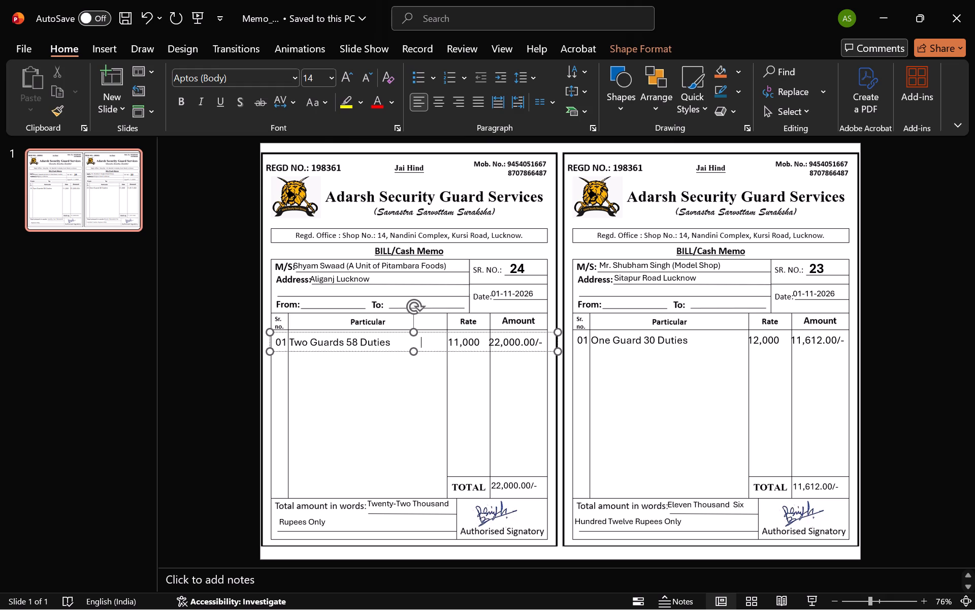
Set bill 24's rate to 10,750 and nudge the amount back inside its column.
{"action": "left_click", "coordinate": [458, 338]}
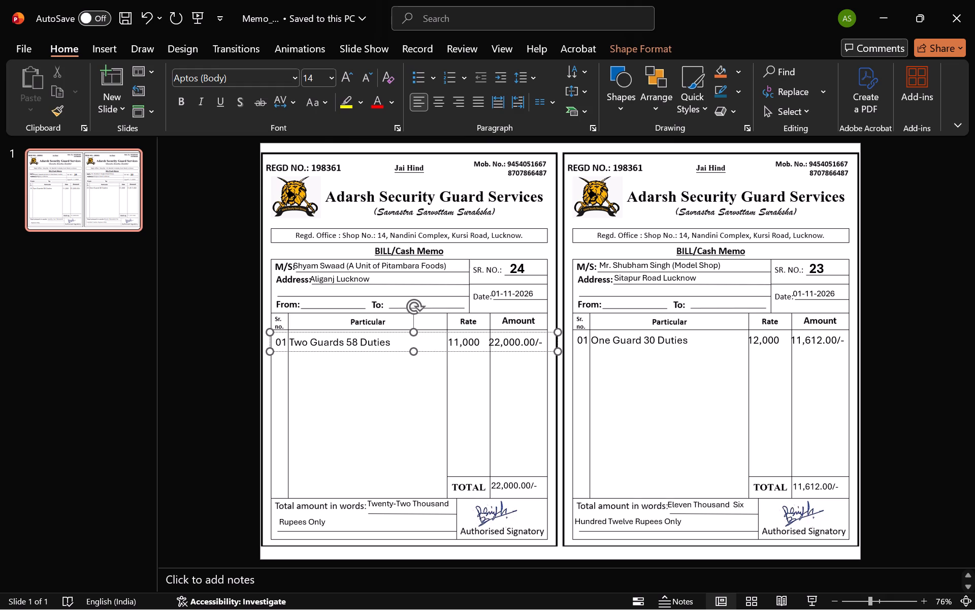
{"action": "key", "text": "BackSpace"}
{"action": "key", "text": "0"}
{"action": "key", "text": "Right"}
{"action": "key", "text": "Delete"}
{"action": "key", "text": "Delete"}
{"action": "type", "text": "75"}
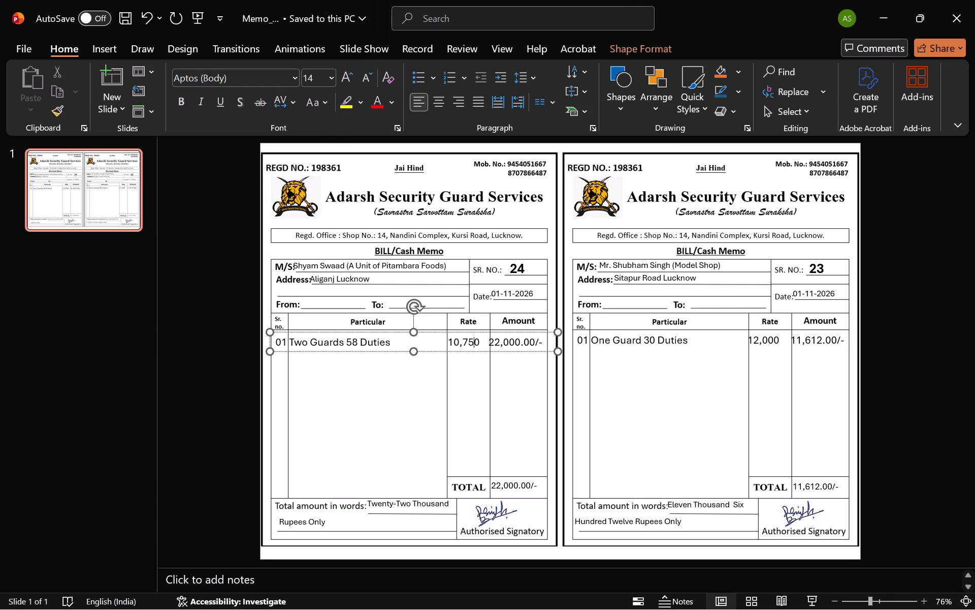
{"action": "left_click", "coordinate": [483, 343]}
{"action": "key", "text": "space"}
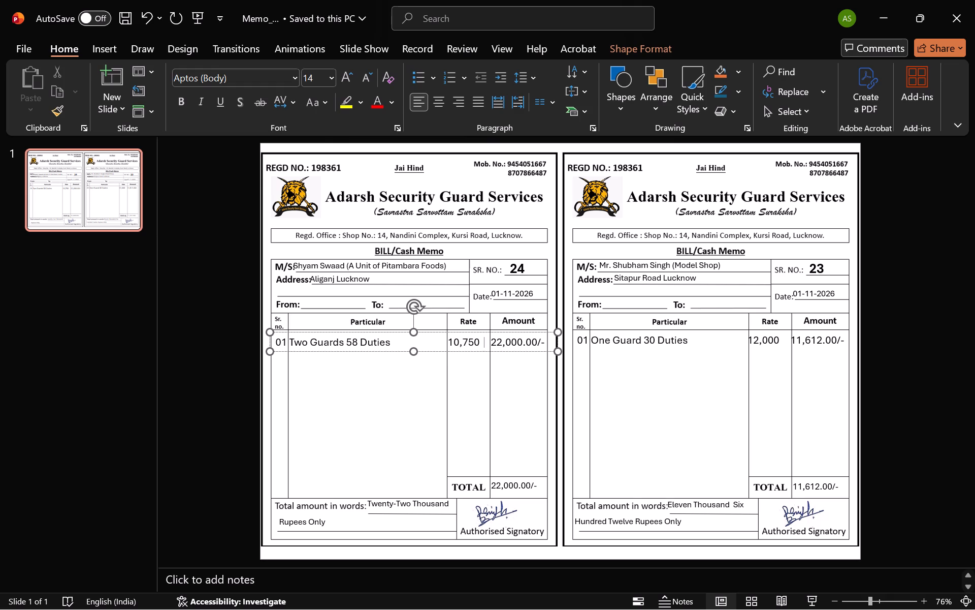
Set the line amount on bill 24 to 20,112.00/-.
{"action": "left_click", "coordinate": [499, 339]}
{"action": "key", "text": "Delete"}
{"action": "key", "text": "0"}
{"action": "key", "text": "Right"}
{"action": "key", "text": "Delete"}
{"action": "key", "text": "Delete"}
{"action": "key", "text": "Delete"}
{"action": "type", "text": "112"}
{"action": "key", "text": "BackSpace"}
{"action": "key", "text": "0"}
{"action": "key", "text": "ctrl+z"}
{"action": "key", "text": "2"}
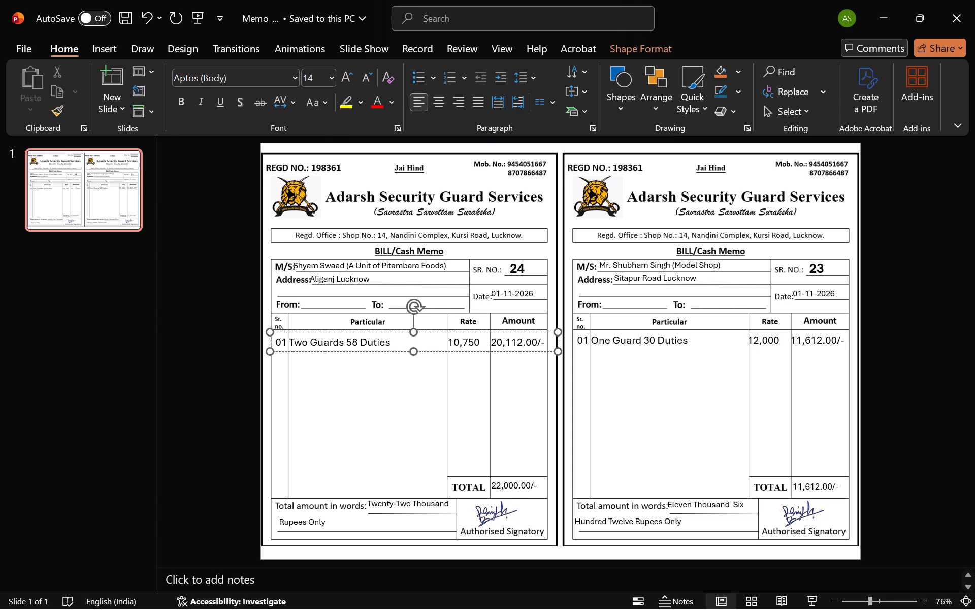
Set bill 24's TOTAL to 20,112.00/-.
{"action": "left_click", "coordinate": [502, 483]}
{"action": "key", "text": "BackSpace"}
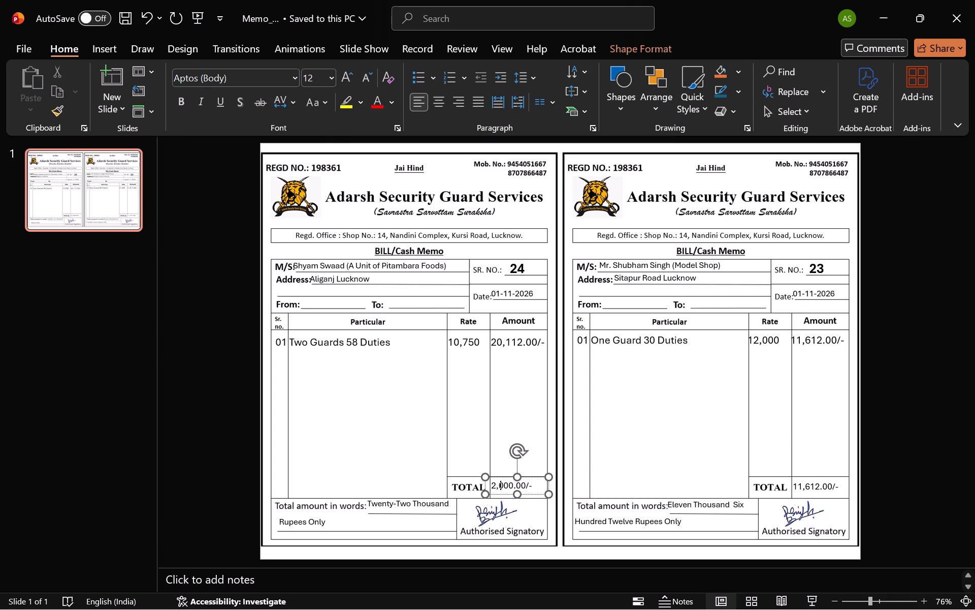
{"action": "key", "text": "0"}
{"action": "key", "text": "Right"}
{"action": "key", "text": "Delete"}
{"action": "key", "text": "Delete"}
{"action": "key", "text": "Delete"}
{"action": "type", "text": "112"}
Change the first line of bill 24's total amount in words to "Twenty Thousand One".
{"action": "left_click", "coordinate": [407, 503]}
{"action": "key", "text": "Delete"}
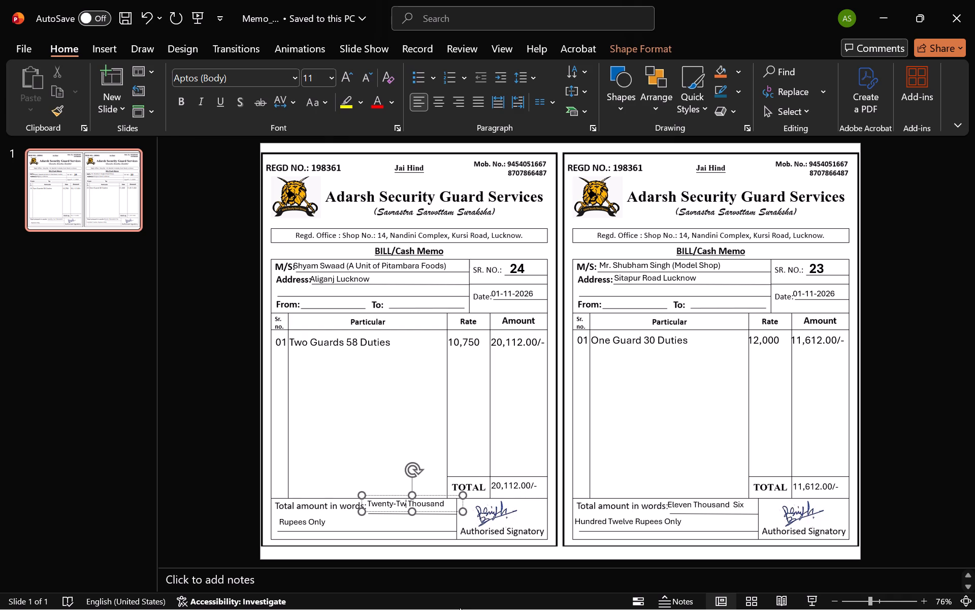
{"action": "key", "text": "BackSpace"}
{"action": "key", "text": "BackSpace"}
{"action": "key", "text": "BackSpace"}
{"action": "key", "text": "Right"}
{"action": "key", "text": "Right"}
{"action": "key", "text": "Right"}
{"action": "key", "text": "Right"}
{"action": "key", "text": "Right"}
{"action": "key", "text": "Right"}
{"action": "key", "text": "Right"}
{"action": "key", "text": "Right"}
{"action": "key", "text": "Right"}
{"action": "key", "text": "Right"}
{"action": "key", "text": "Right"}
{"action": "key", "text": "Right"}
{"action": "key", "text": "Right"}
{"action": "key", "text": "Right"}
{"action": "key", "text": "Right"}
{"action": "key", "text": "Right"}
{"action": "key", "text": "Right"}
{"action": "key", "text": "Right"}
{"action": "key", "text": "Right"}
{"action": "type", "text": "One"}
Complete bill 24's amount in words by making the second line "Hundred Twelve Rupees Only".
{"action": "left_click", "coordinate": [321, 521]}
{"action": "key", "text": "ctrl+Left"}
{"action": "key", "text": "ctrl+Left"}
{"action": "key", "text": "ctrl+Left"}
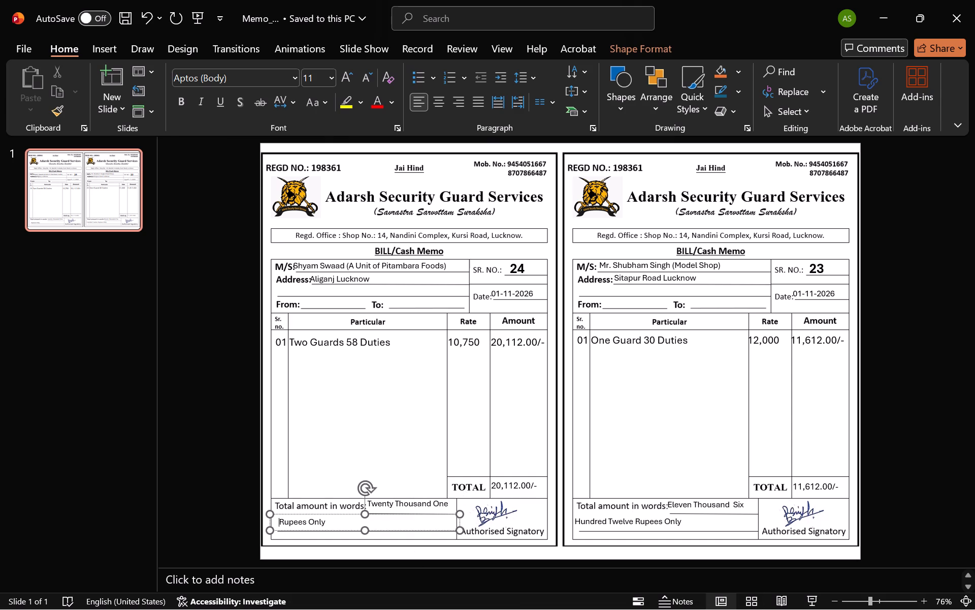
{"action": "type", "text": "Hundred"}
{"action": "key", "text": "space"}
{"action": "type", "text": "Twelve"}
Replace bill 23's M/S entry with "Respected Sir," followed by the new customer's titled name and "(Home)".
{"action": "left_click", "coordinate": [642, 269]}
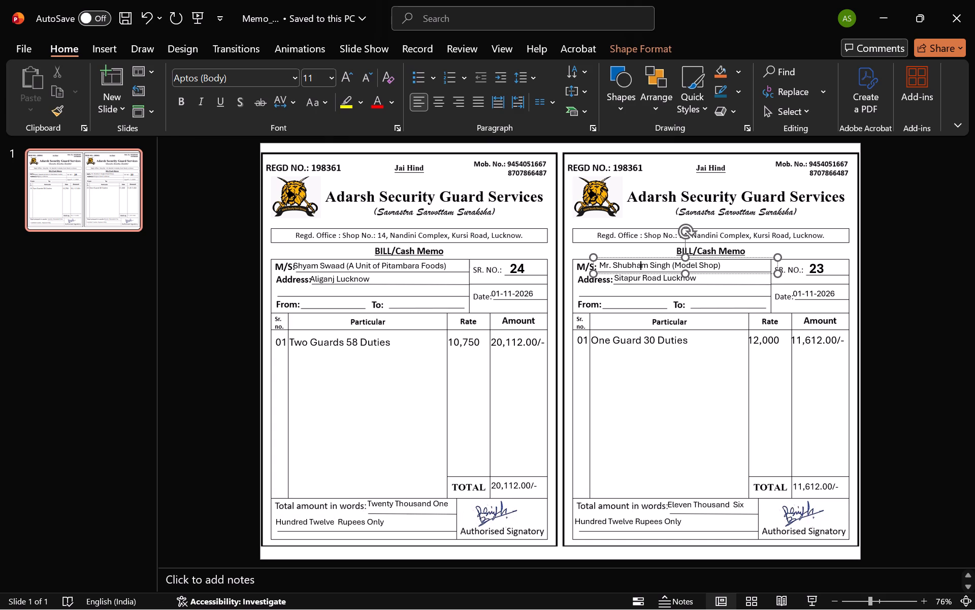
{"action": "key", "text": "ctrl+a"}
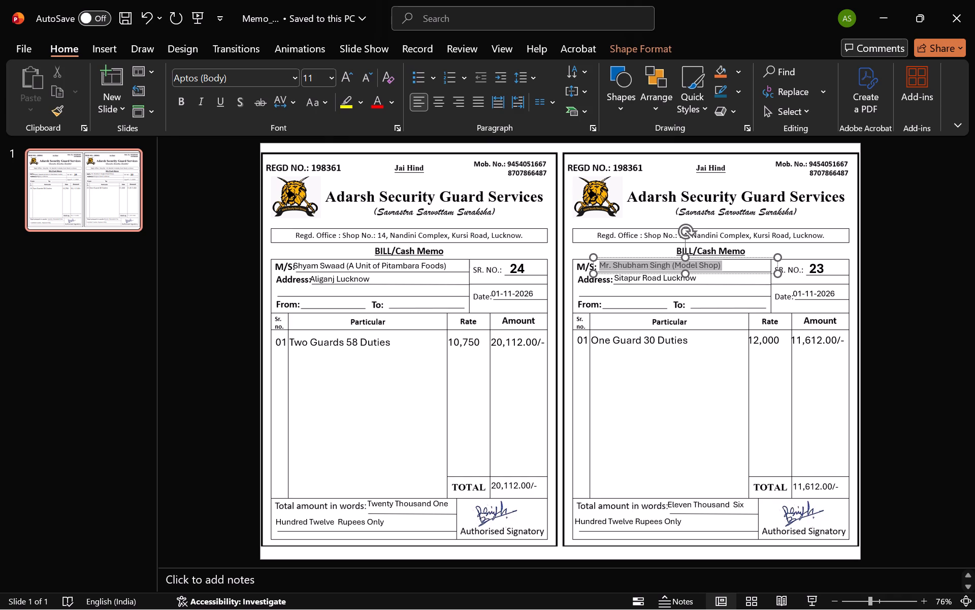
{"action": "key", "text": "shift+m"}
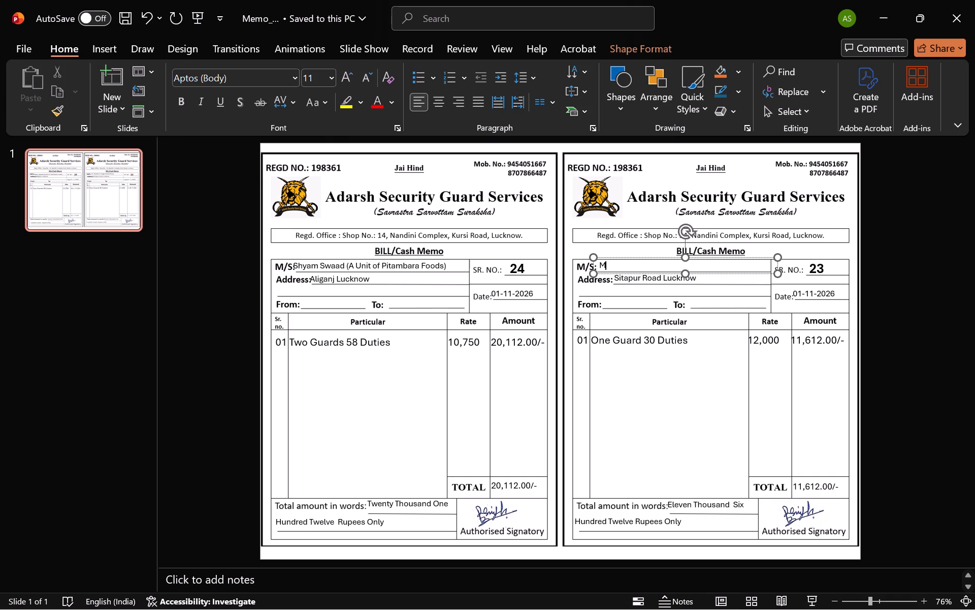
{"action": "key", "text": "BackSpace"}
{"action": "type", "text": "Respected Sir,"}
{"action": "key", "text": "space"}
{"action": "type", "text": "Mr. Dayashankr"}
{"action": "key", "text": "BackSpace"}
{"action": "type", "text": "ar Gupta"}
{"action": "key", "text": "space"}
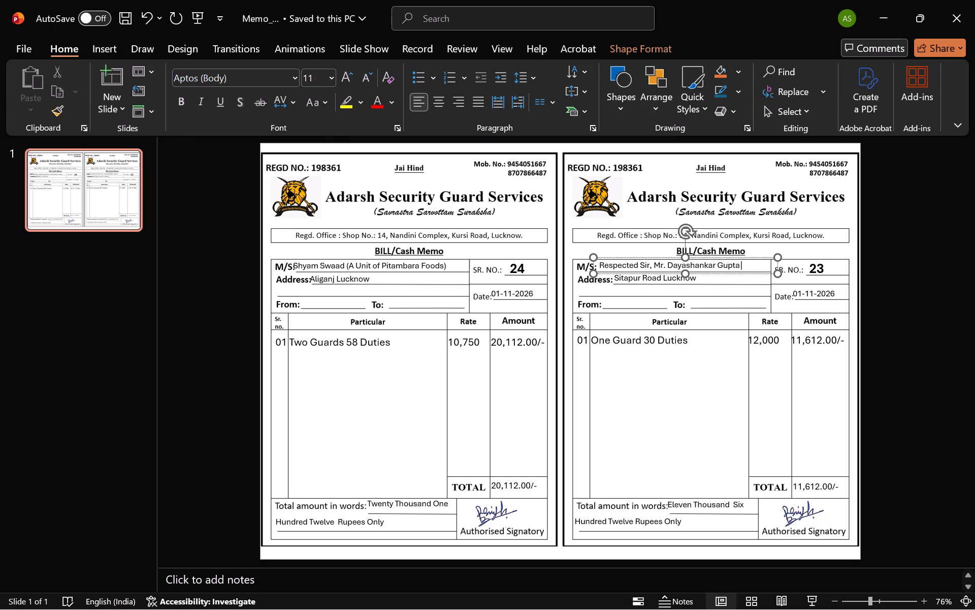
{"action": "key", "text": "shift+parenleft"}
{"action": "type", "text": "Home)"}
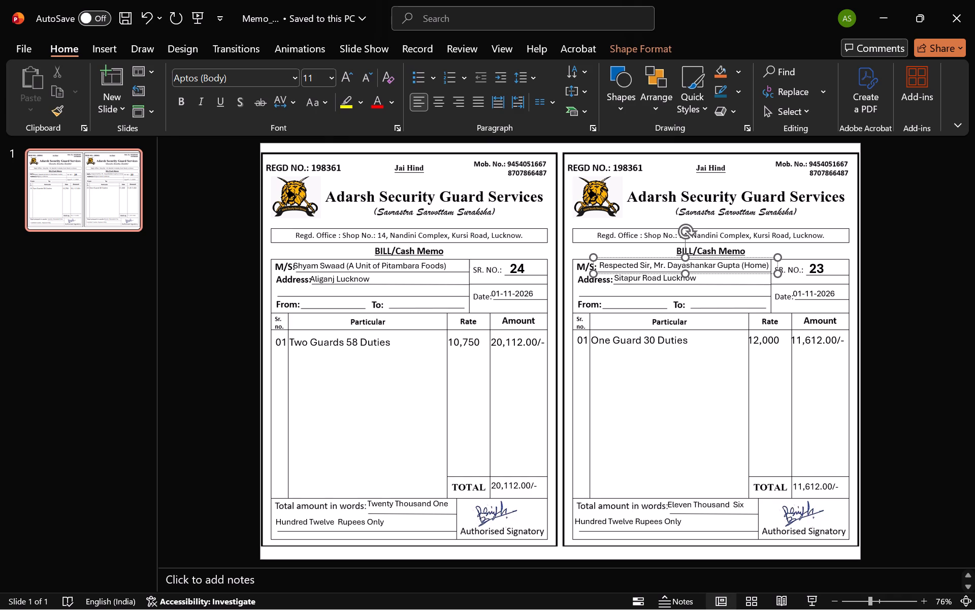
Change the address on bill 23 to Aliganj Lucknow.
{"action": "left_click", "coordinate": [653, 273]}
{"action": "left_click", "coordinate": [651, 279]}
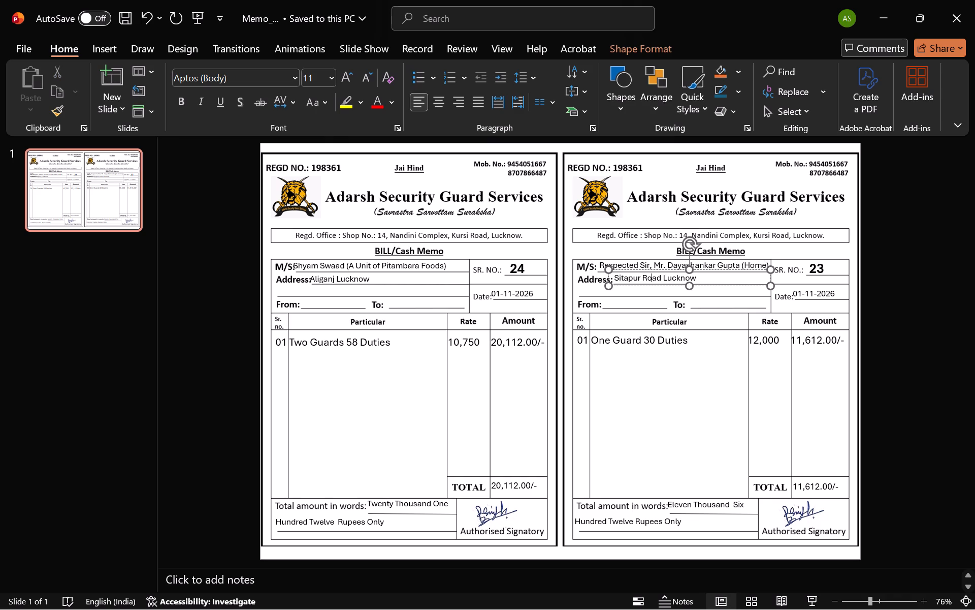
{"action": "key", "text": "ctrl+Delete"}
{"action": "key", "text": "ctrl+BackSpace"}
{"action": "key", "text": "ctrl+BackSpace"}
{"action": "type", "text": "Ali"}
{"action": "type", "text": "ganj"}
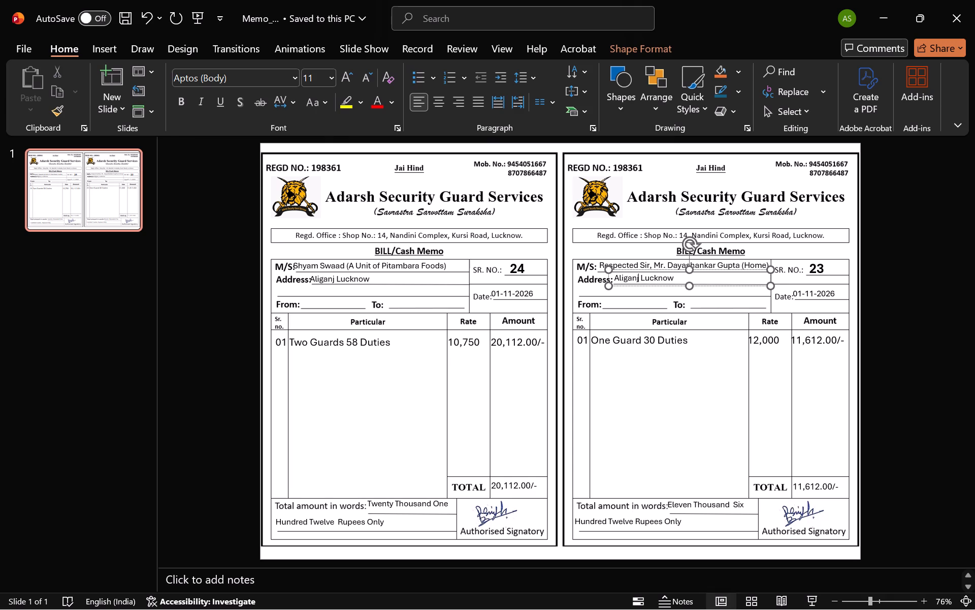
Change the serial number of bill 23 to 25.
{"action": "left_click", "coordinate": [822, 273]}
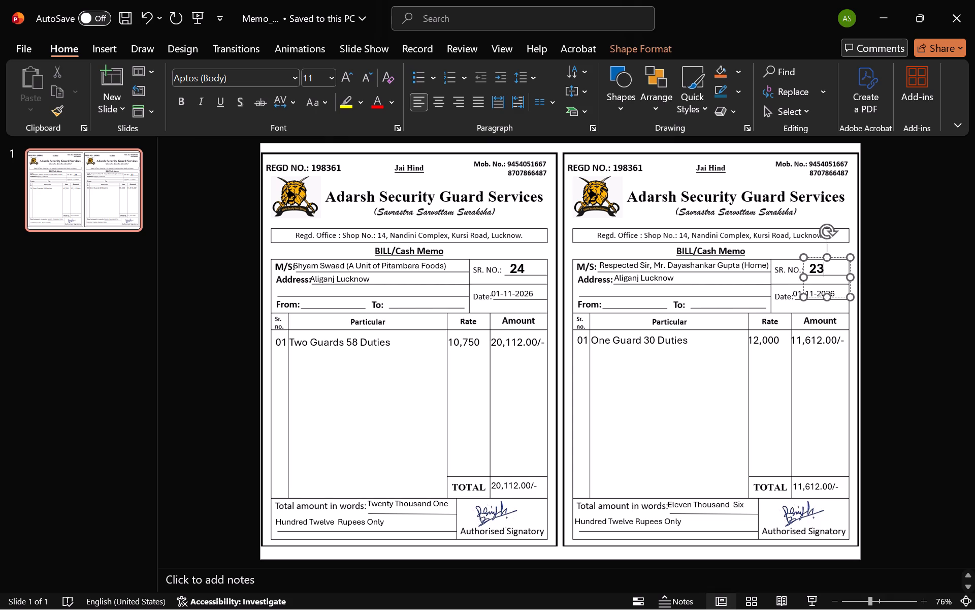
{"action": "key", "text": "BackSpace"}
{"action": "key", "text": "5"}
Change the particulars on bill 25's line 01 to "One Guard One Month Duty".
{"action": "left_click", "coordinate": [659, 339]}
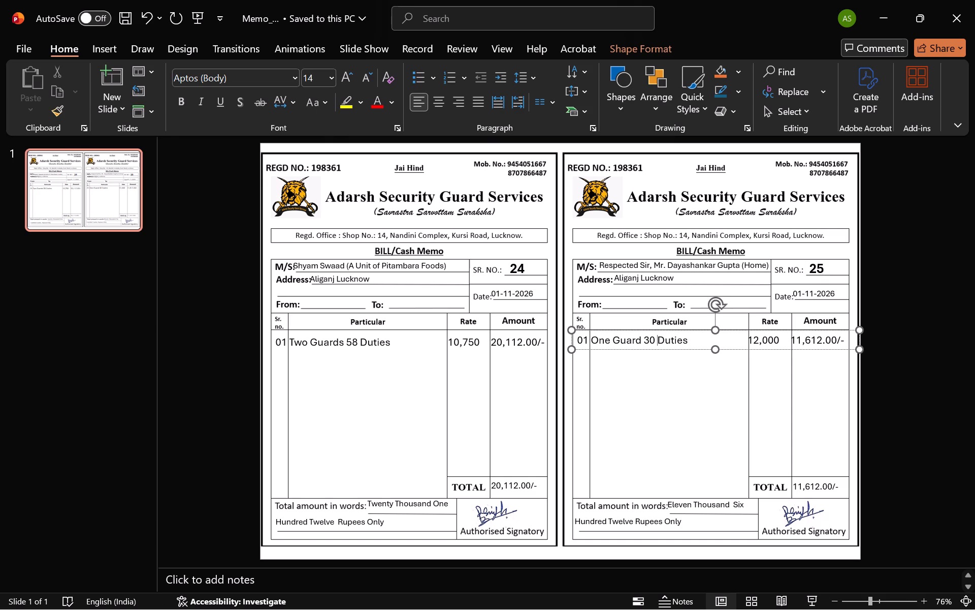
{"action": "key", "text": "ctrl+Delete"}
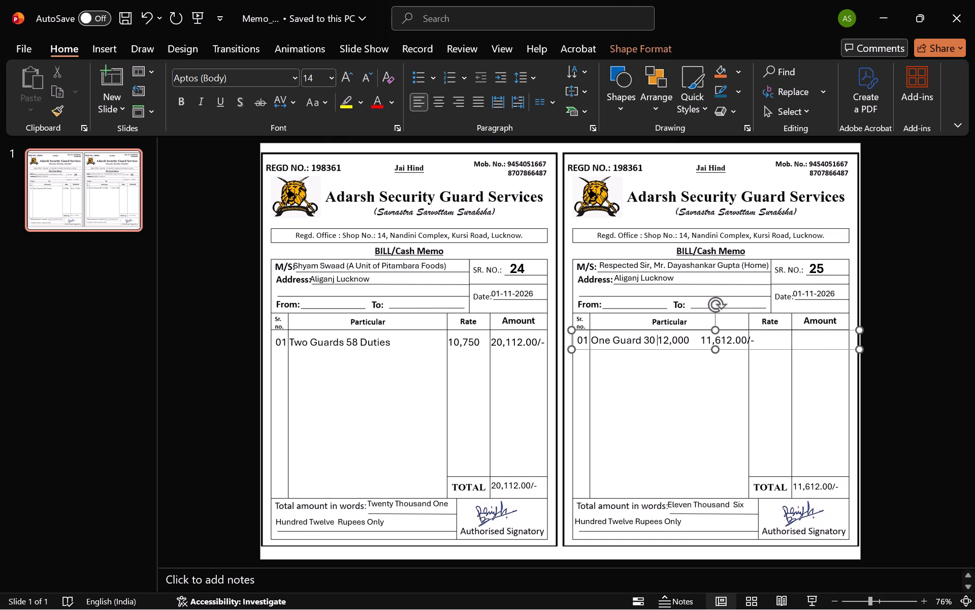
{"action": "key", "text": "BackSpace"}
{"action": "key", "text": "BackSpace"}
{"action": "key", "text": "BackSpace"}
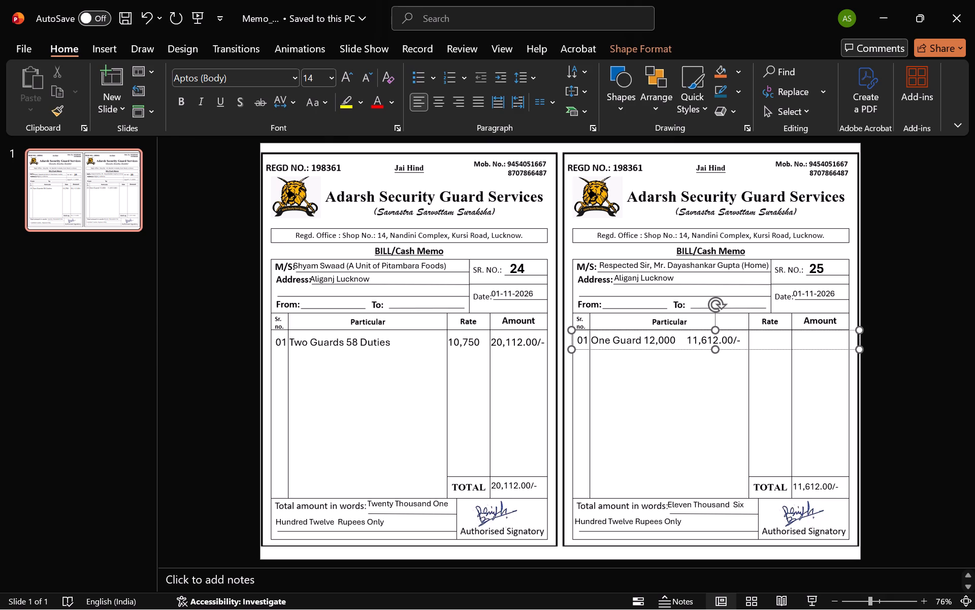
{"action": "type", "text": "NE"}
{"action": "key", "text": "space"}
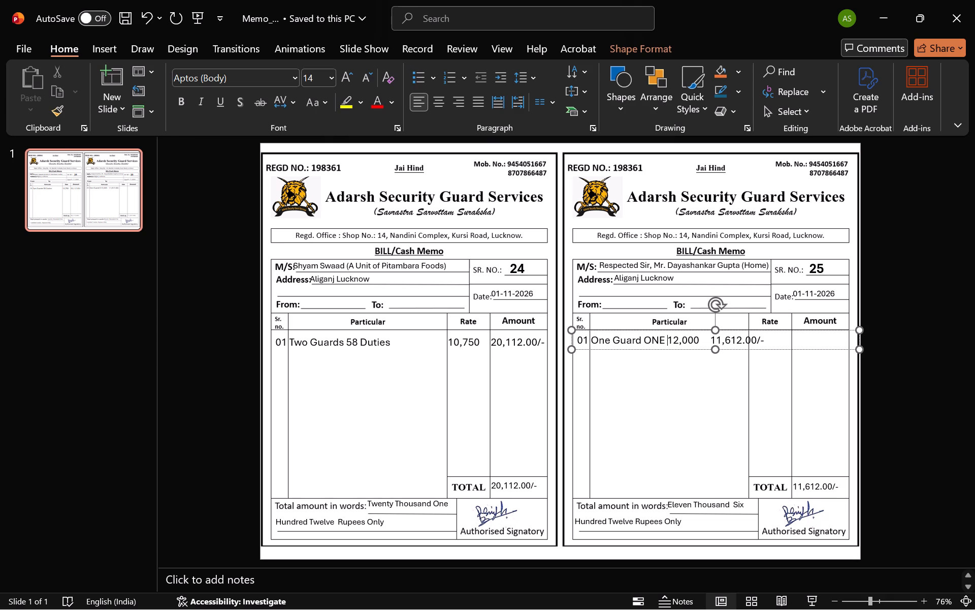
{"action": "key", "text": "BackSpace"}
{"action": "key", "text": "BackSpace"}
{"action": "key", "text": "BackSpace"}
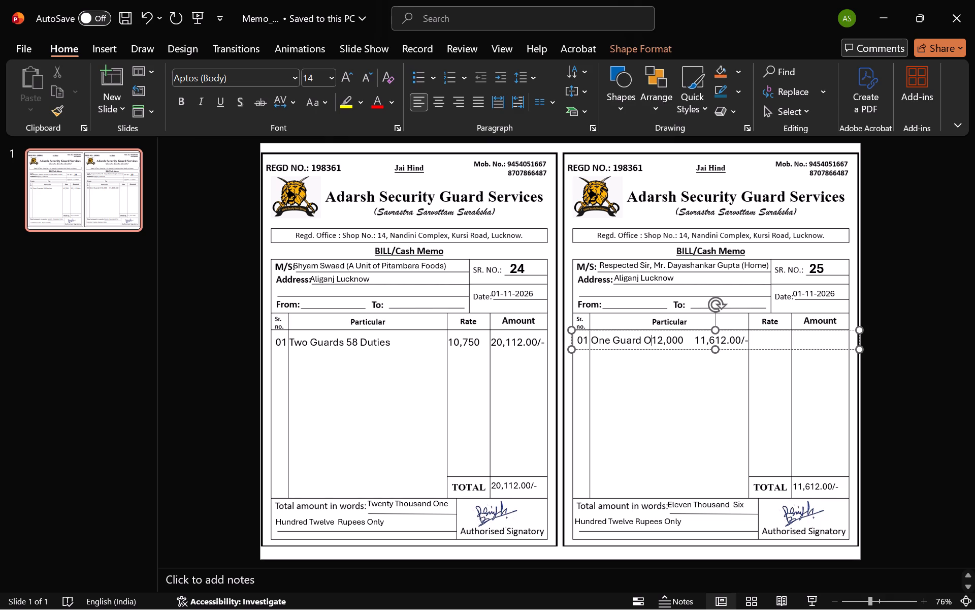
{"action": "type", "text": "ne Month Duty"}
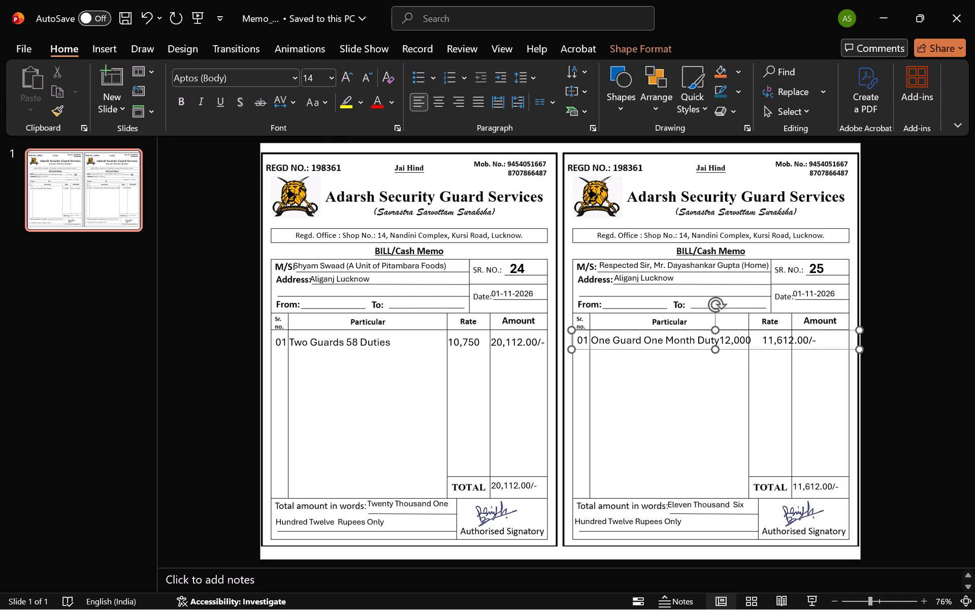
Space out bill 25's line item so its rate and amount line up under the Rate and Amount columns.
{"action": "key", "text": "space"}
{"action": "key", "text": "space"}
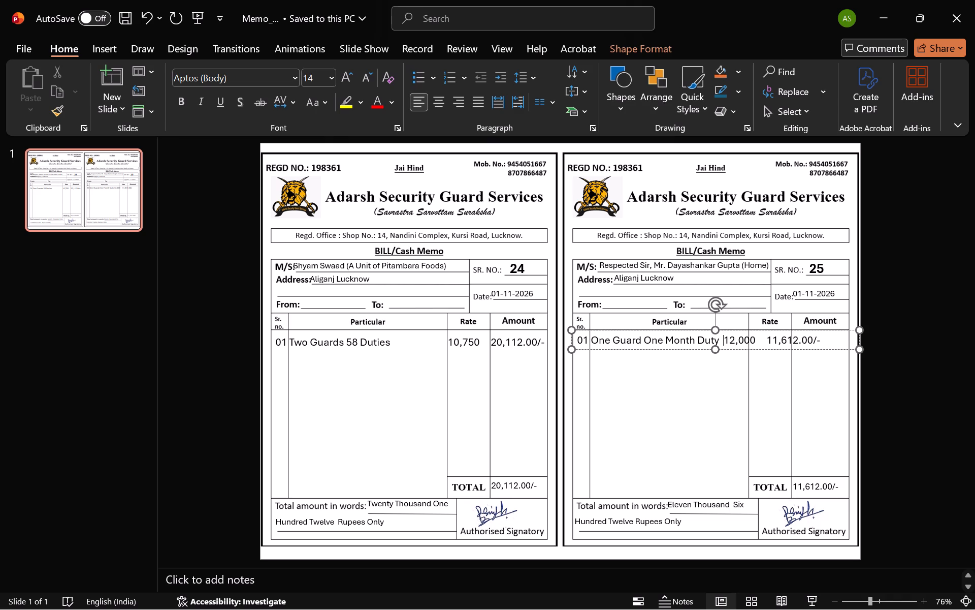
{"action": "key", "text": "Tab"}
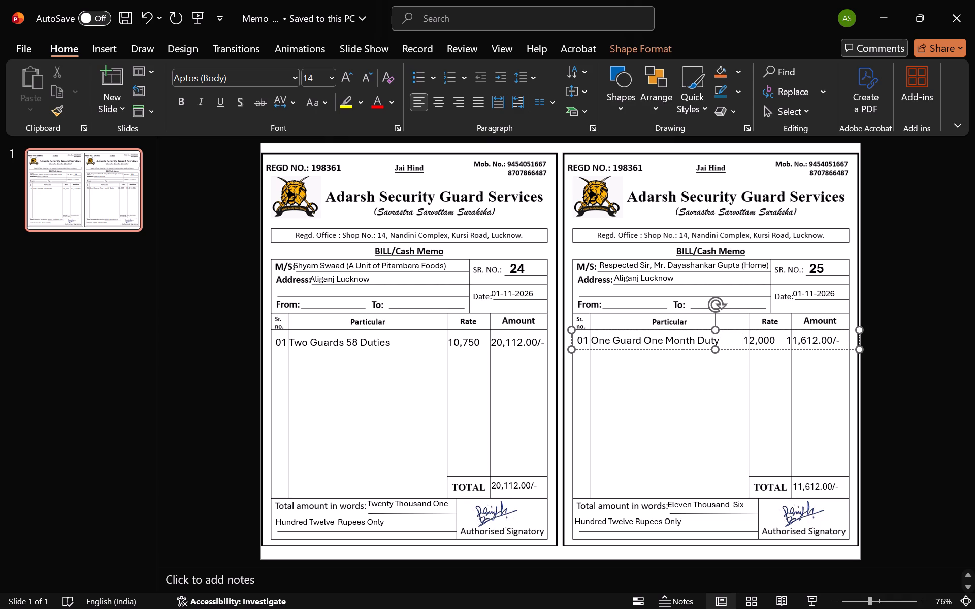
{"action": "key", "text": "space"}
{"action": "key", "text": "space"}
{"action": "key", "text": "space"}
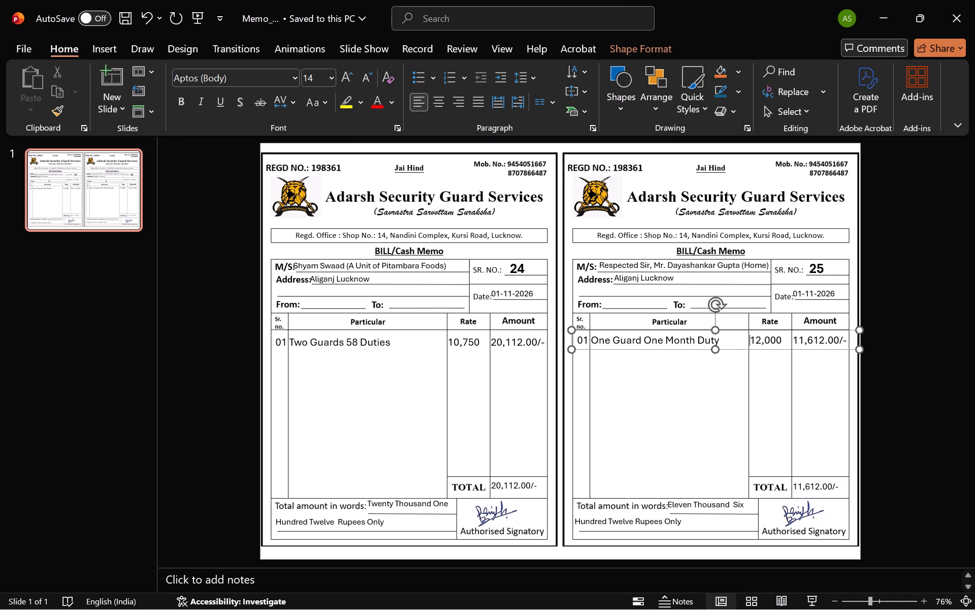
{"action": "left_click", "coordinate": [910, 390]}
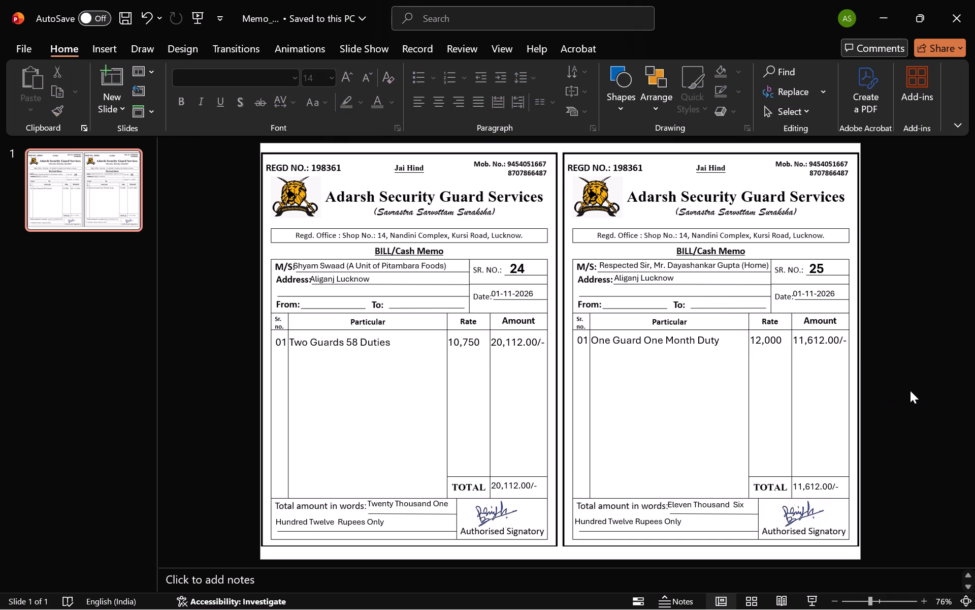
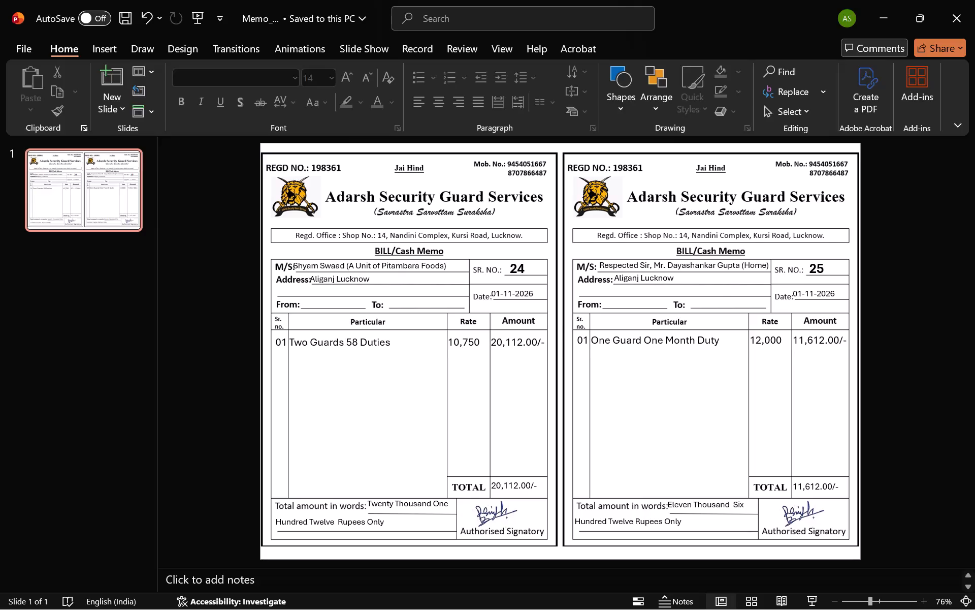
Set the rate on bill 25's line 01 to 10,500.
{"action": "left_click", "coordinate": [763, 340]}
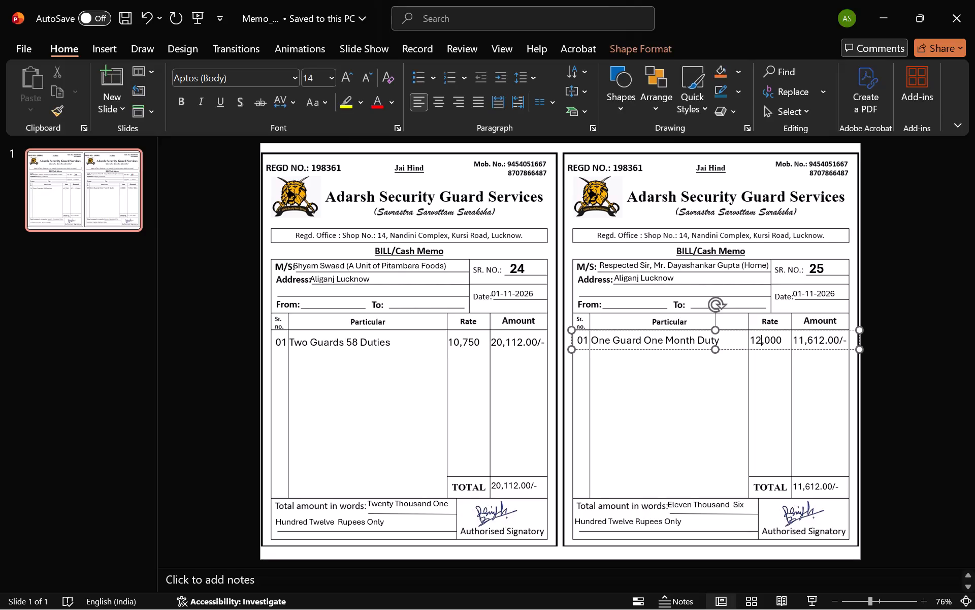
{"action": "key", "text": "BackSpace"}
{"action": "key", "text": "0"}
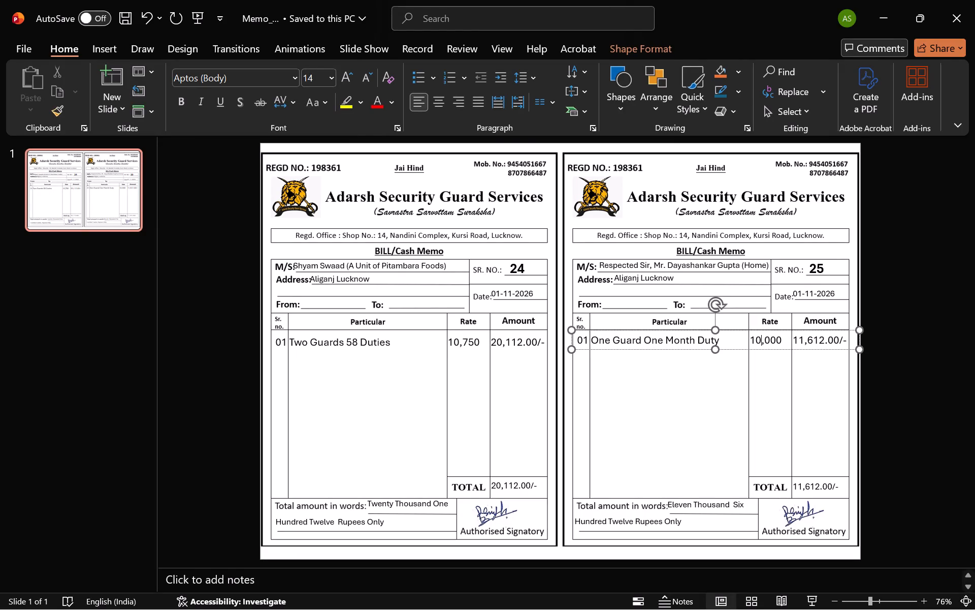
{"action": "key", "text": "Right"}
{"action": "key", "text": "Delete"}
{"action": "key", "text": "5"}
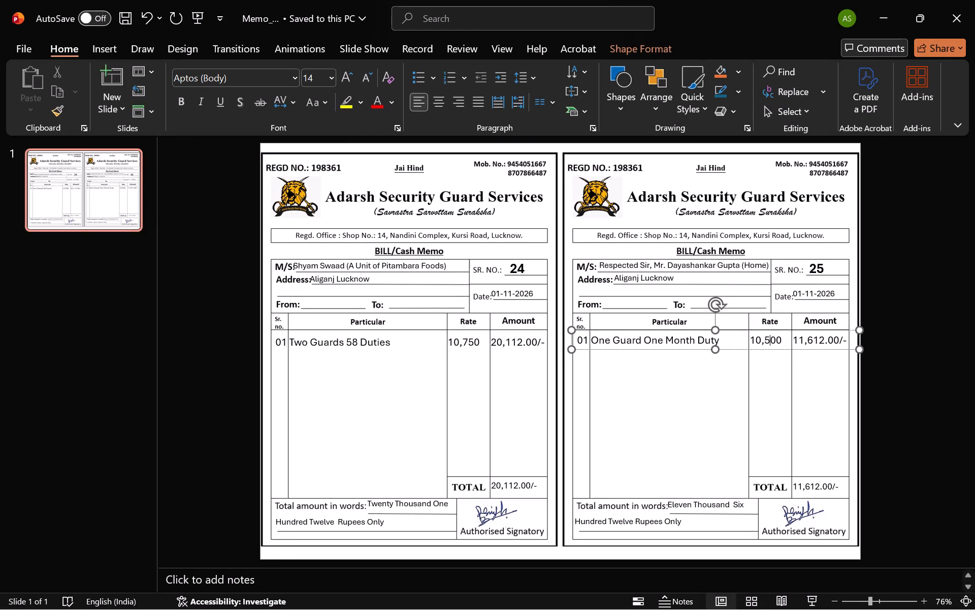
Set the amount on bill 25's line 01 to 10,500.00/-.
{"action": "left_click", "coordinate": [802, 338]}
{"action": "key", "text": "BackSpace"}
{"action": "key", "text": "0"}
{"action": "left_click", "coordinate": [822, 339]}
{"action": "key", "text": "Delete"}
{"action": "key", "text": "BackSpace"}
{"action": "key", "text": "BackSpace"}
{"action": "type", "text": "500"}
{"action": "left_click", "coordinate": [873, 390]}
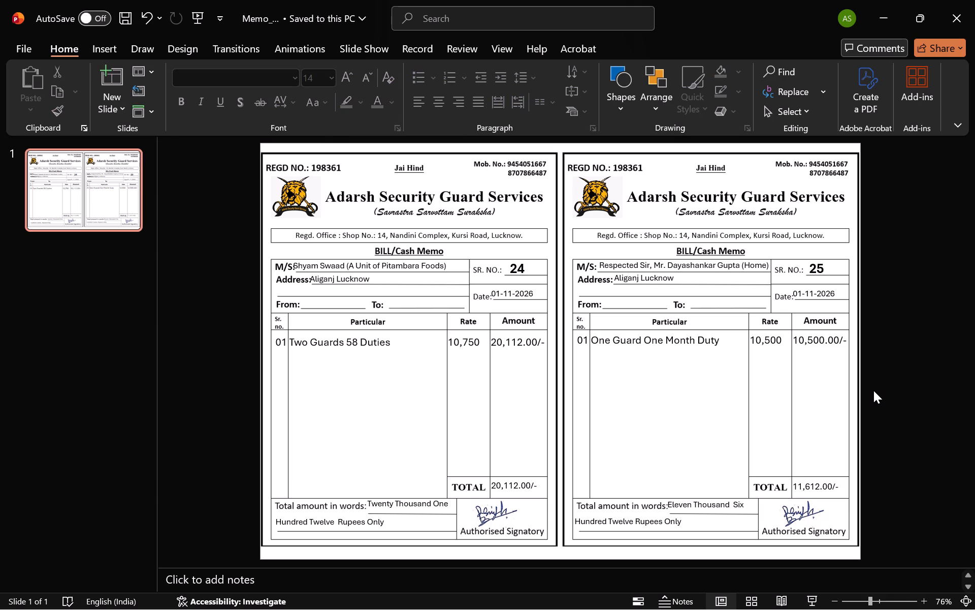
Change bill 25's TOTAL to 10,500.00/-.
{"action": "left_click", "coordinate": [801, 483]}
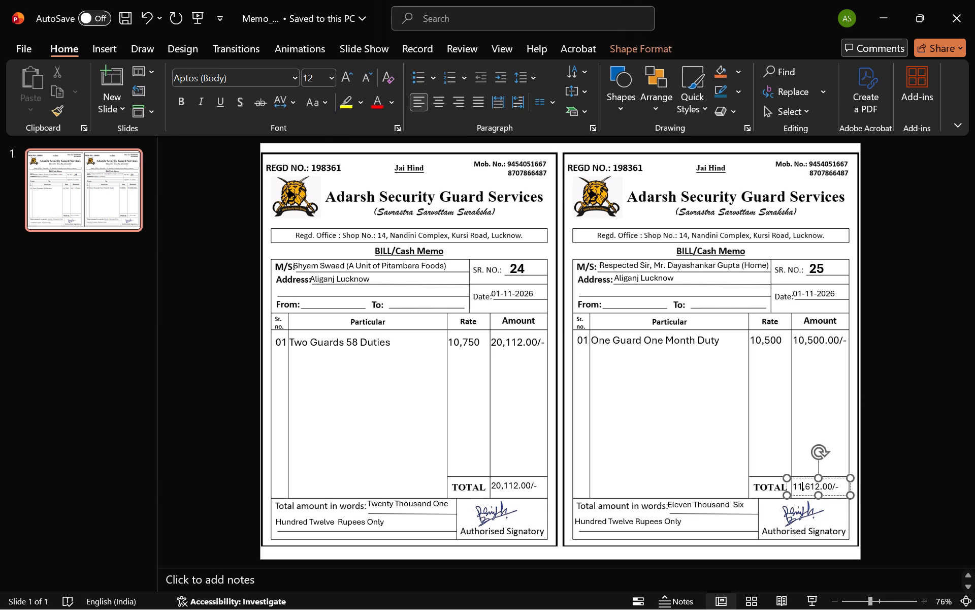
{"action": "key", "text": "BackSpace"}
{"action": "key", "text": "0"}
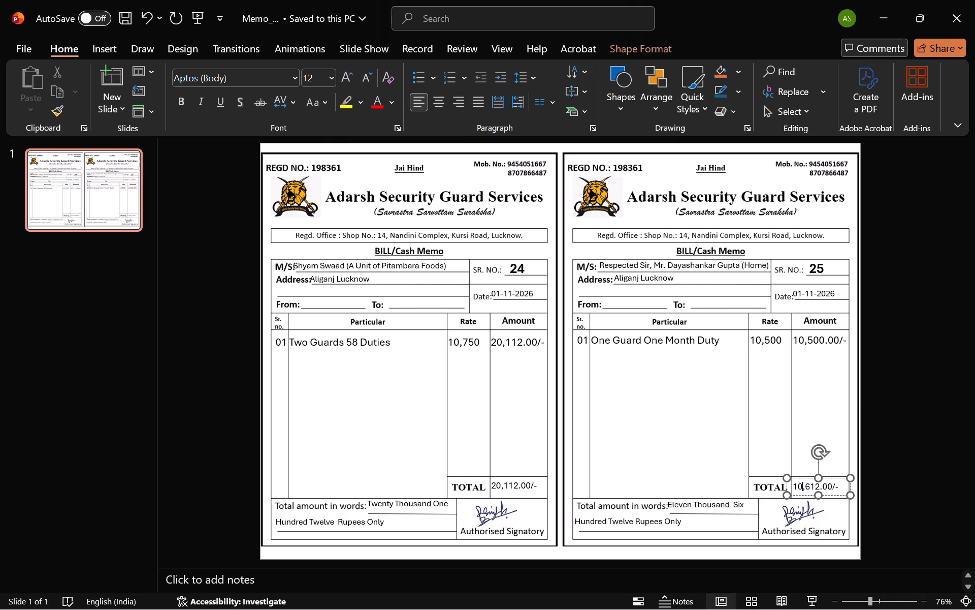
{"action": "left_click", "coordinate": [820, 485]}
{"action": "key", "text": "ctrl+BackSpace"}
{"action": "key", "text": "ctrl+z"}
{"action": "key", "text": "BackSpace"}
{"action": "key", "text": "BackSpace"}
{"action": "key", "text": "BackSpace"}
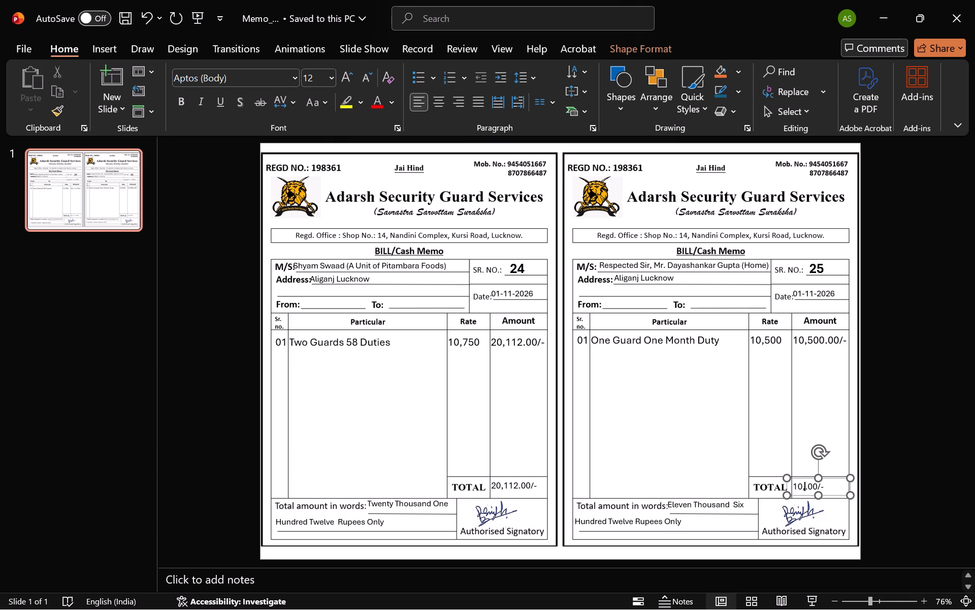
{"action": "type", "text": "500"}
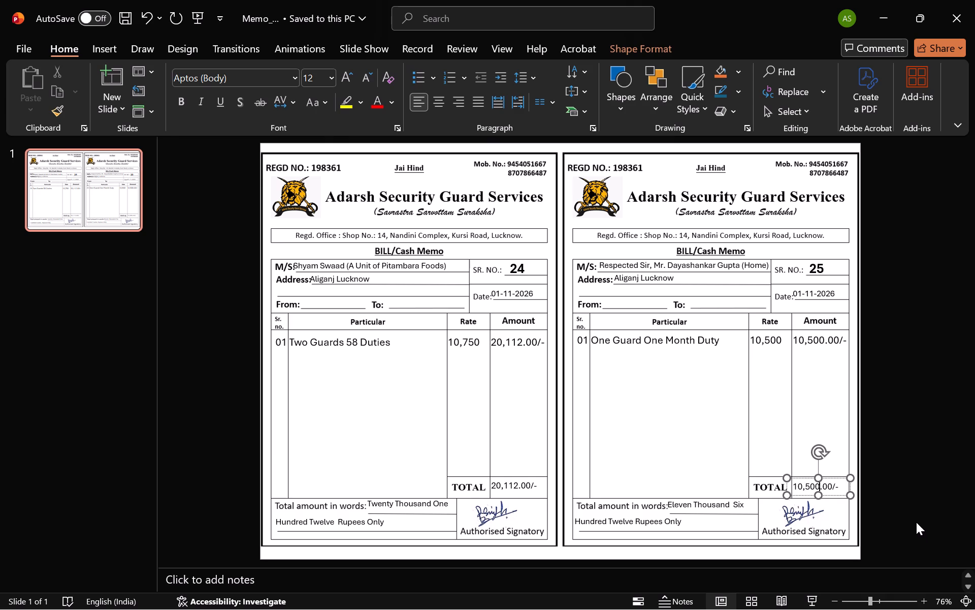
{"action": "left_click", "coordinate": [916, 512]}
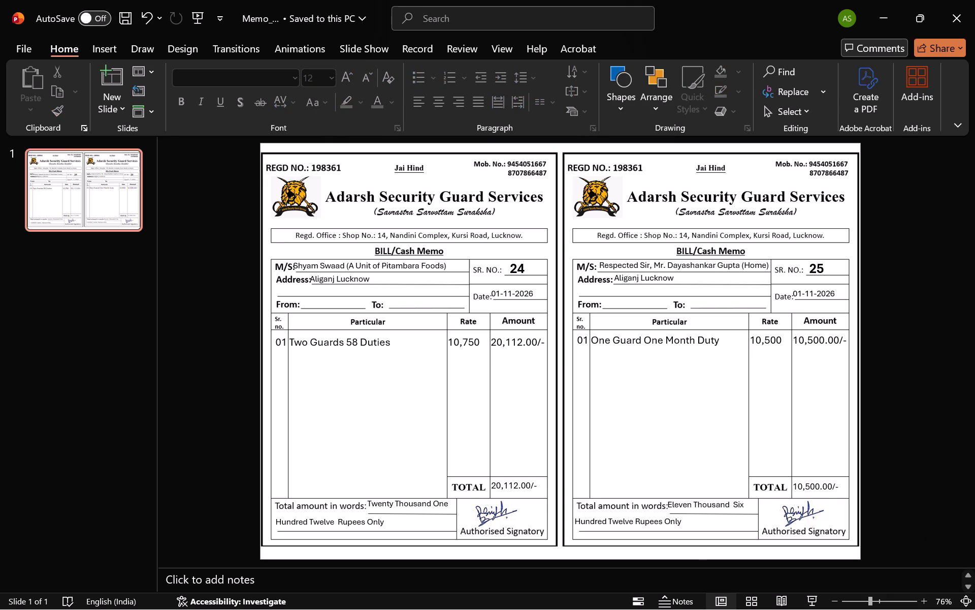
Change the first line of bill 25's total amount in words to "Ten Thousand Five".
{"action": "left_click", "coordinate": [690, 506]}
{"action": "key", "text": "BackSpace"}
{"action": "key", "text": "BackSpace"}
{"action": "key", "text": "BackSpace"}
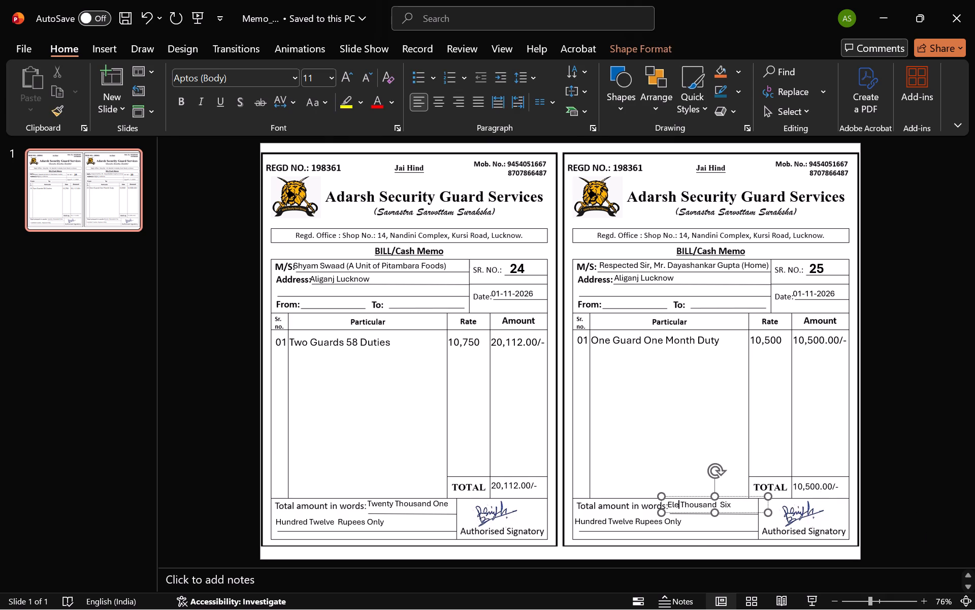
{"action": "key", "text": "BackSpace"}
{"action": "key", "text": "BackSpace"}
{"action": "key", "text": "BackSpace"}
{"action": "type", "text": "Ten"}
{"action": "key", "text": "Left"}
{"action": "key", "text": "Left"}
{"action": "left_click", "coordinate": [732, 505]}
{"action": "key", "text": "BackSpace"}
{"action": "key", "text": "BackSpace"}
{"action": "key", "text": "BackSpace"}
{"action": "type", "text": "Five"}
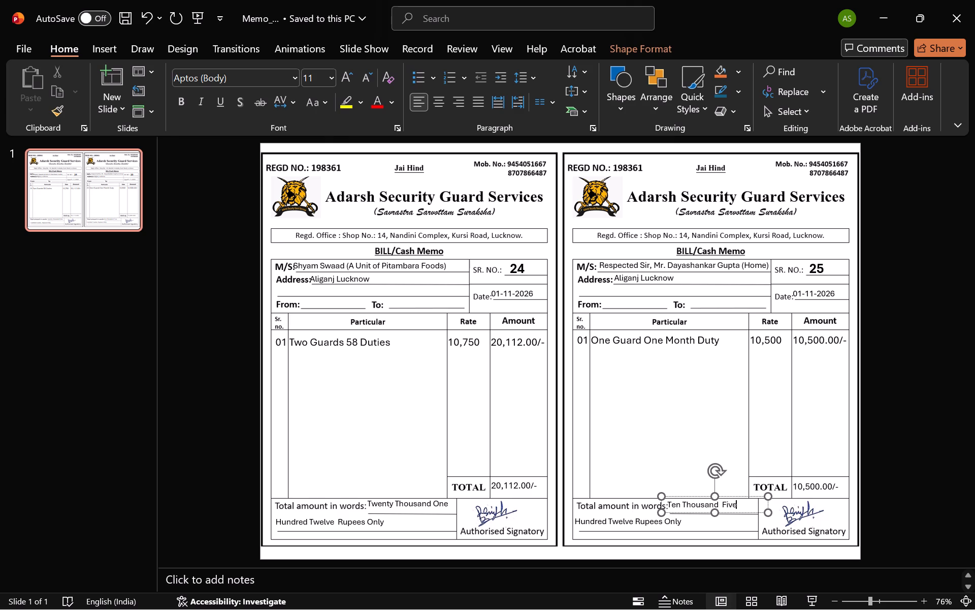
Complete bill 25's amount in words by making the second line "Hundred Rupees Only".
{"action": "left_click", "coordinate": [630, 524]}
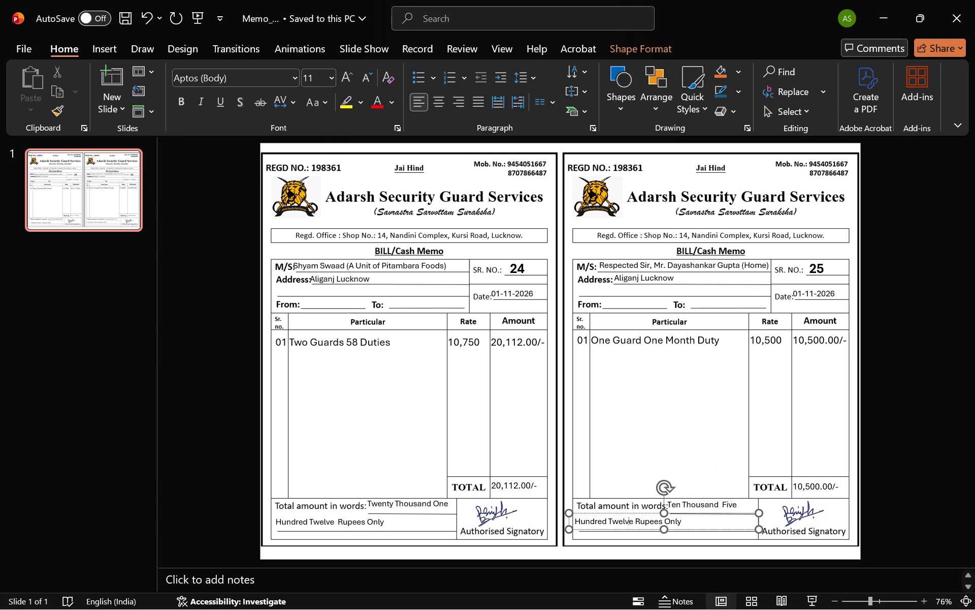
{"action": "key", "text": "Delete"}
{"action": "key", "text": "ctrl+BackSpace"}
{"action": "key", "text": "BackSpace"}
{"action": "left_click", "coordinate": [898, 407]}
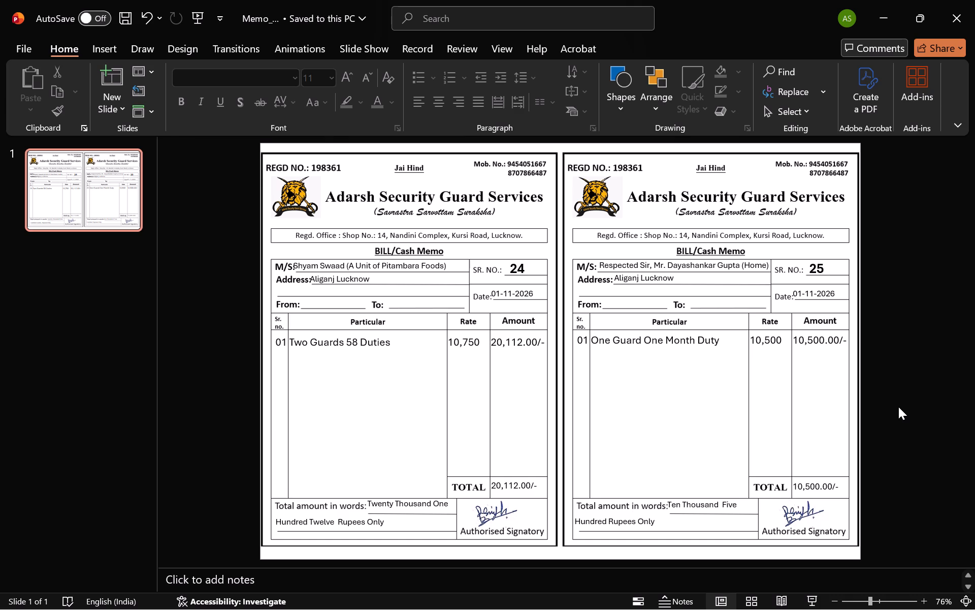
Configure the HP Smart Tank printer for Draft print quality on Plain Paper, and return to the slide without printing.
{"action": "key", "text": "ctrl+p"}
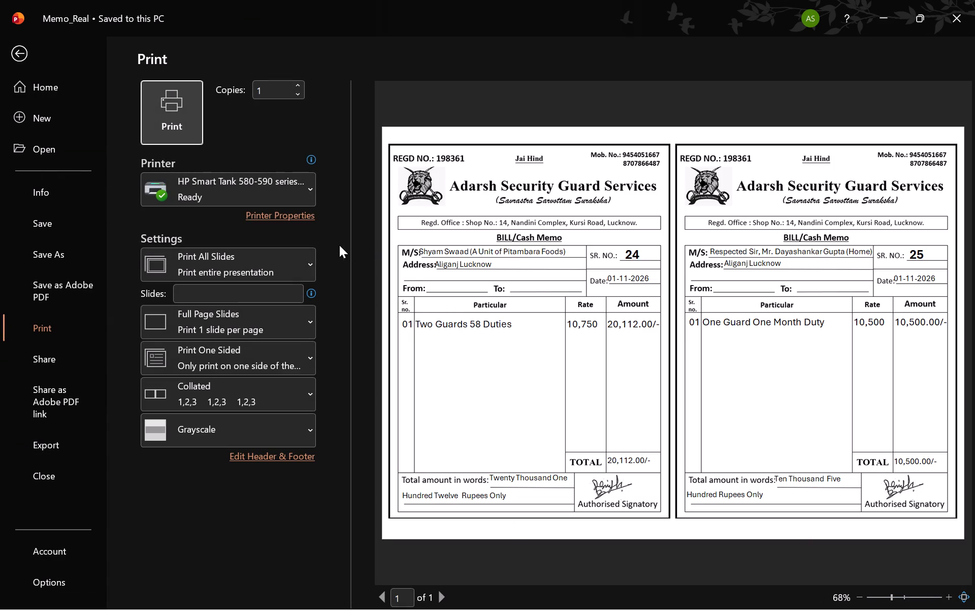
{"action": "left_click", "coordinate": [287, 215]}
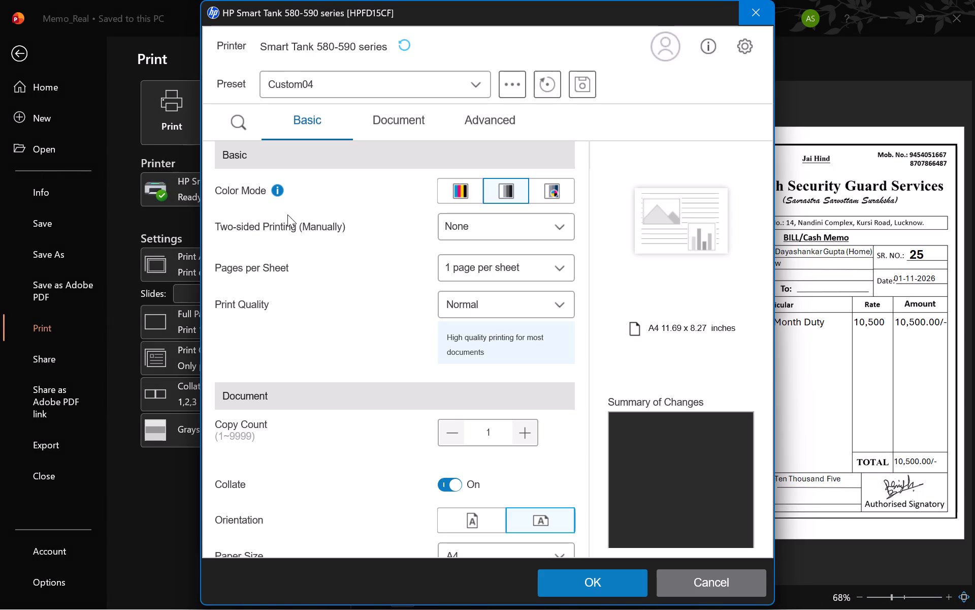
{"action": "left_click", "coordinate": [483, 300]}
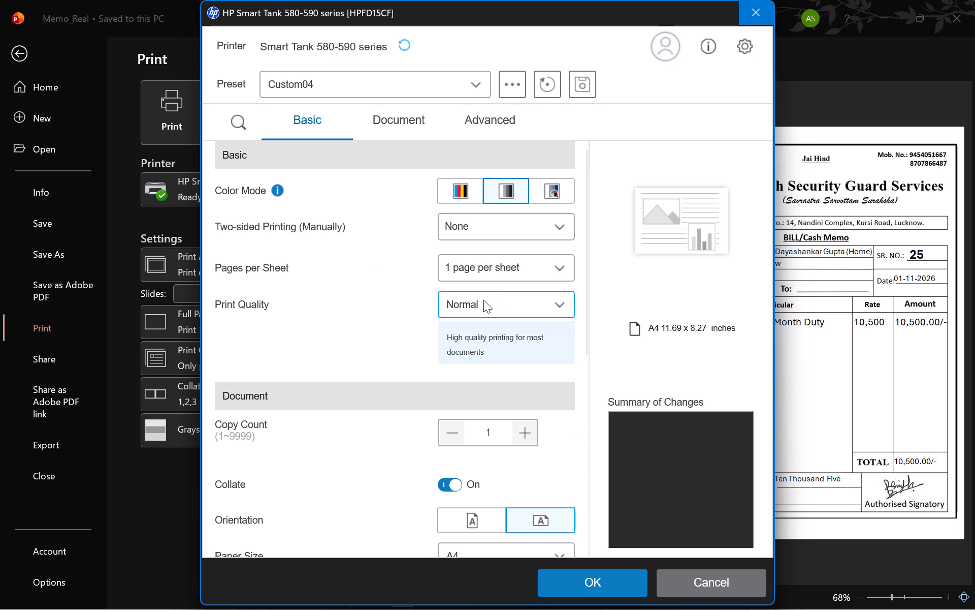
{"action": "left_click", "coordinate": [484, 334]}
{"action": "scroll", "coordinate": [484, 334], "scroll_direction": "down", "scroll_amount": 1}
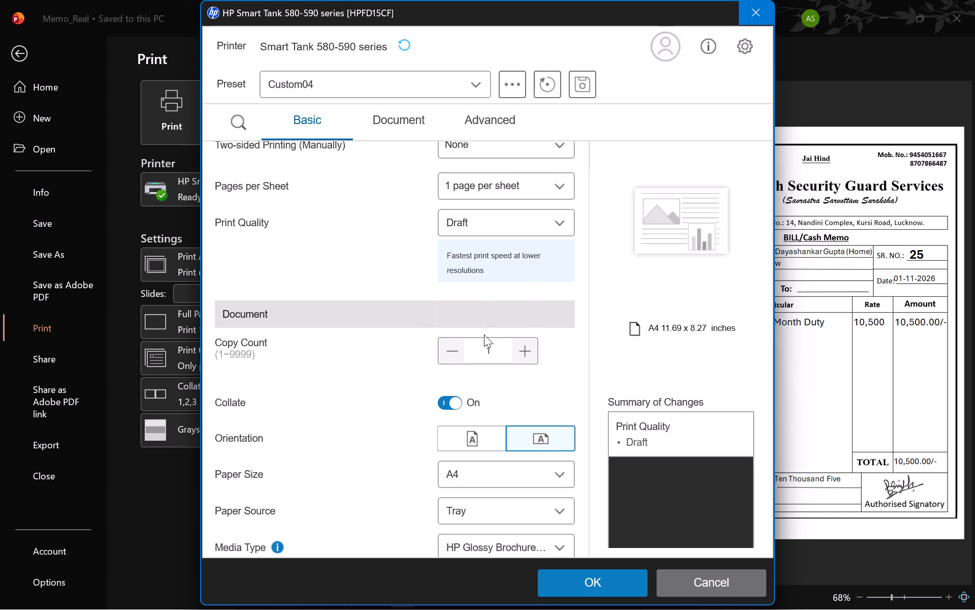
{"action": "scroll", "coordinate": [484, 334], "scroll_direction": "down", "scroll_amount": 1}
{"action": "left_click", "coordinate": [478, 530]}
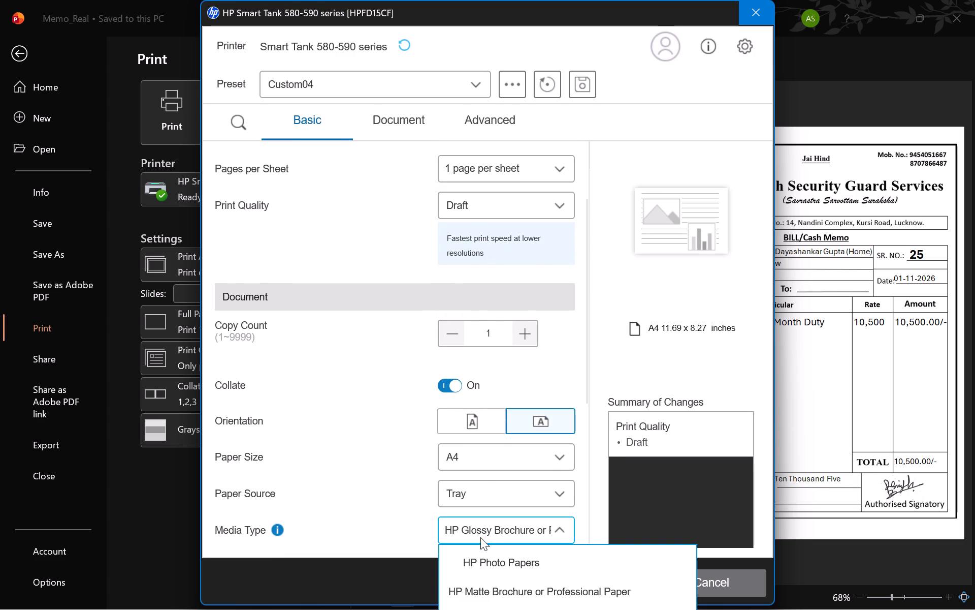
{"action": "scroll", "coordinate": [485, 575], "scroll_direction": "up", "scroll_amount": 2}
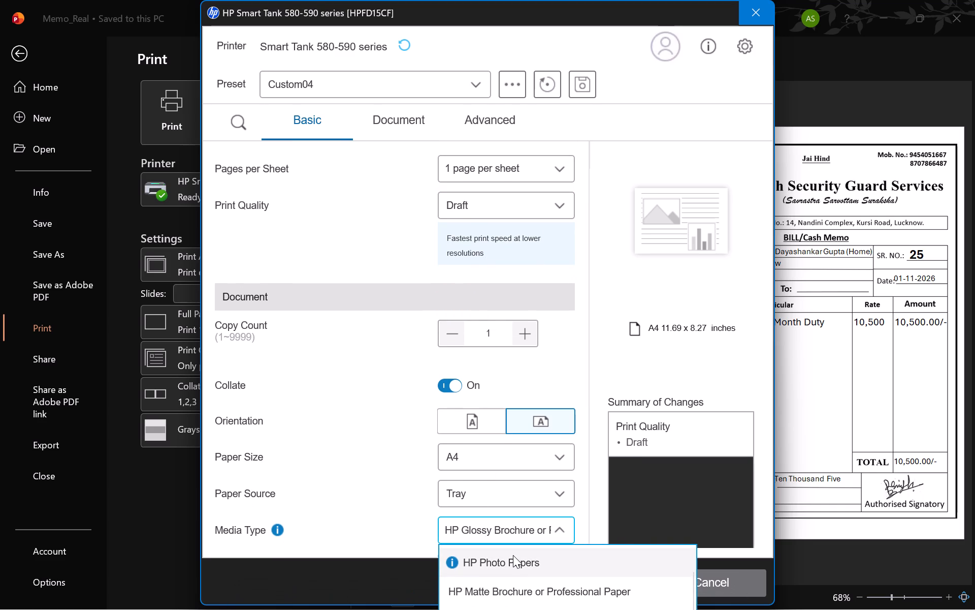
{"action": "scroll", "coordinate": [513, 555], "scroll_direction": "up", "scroll_amount": 2}
{"action": "left_click", "coordinate": [513, 555]}
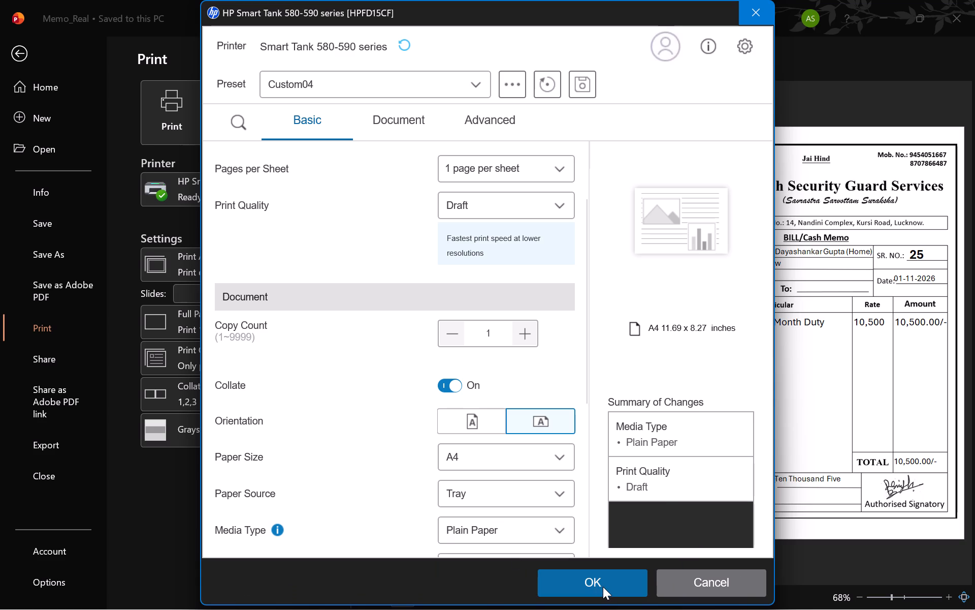
{"action": "left_click", "coordinate": [603, 587]}
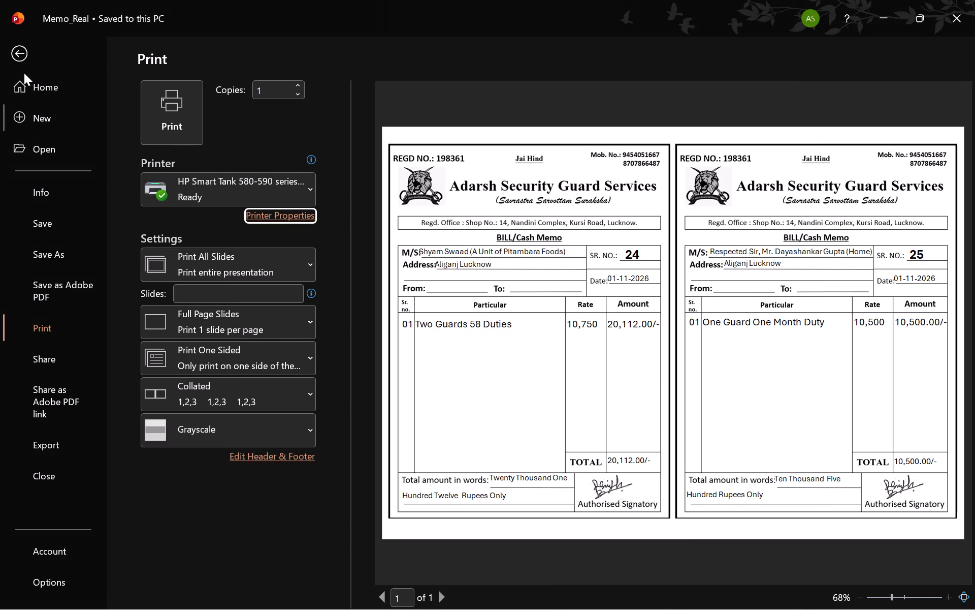
{"action": "left_click", "coordinate": [18, 51]}
Duplicate the slide holding bills 24 and 25, and open the copy as slide 2.
{"action": "right_click", "coordinate": [108, 190]}
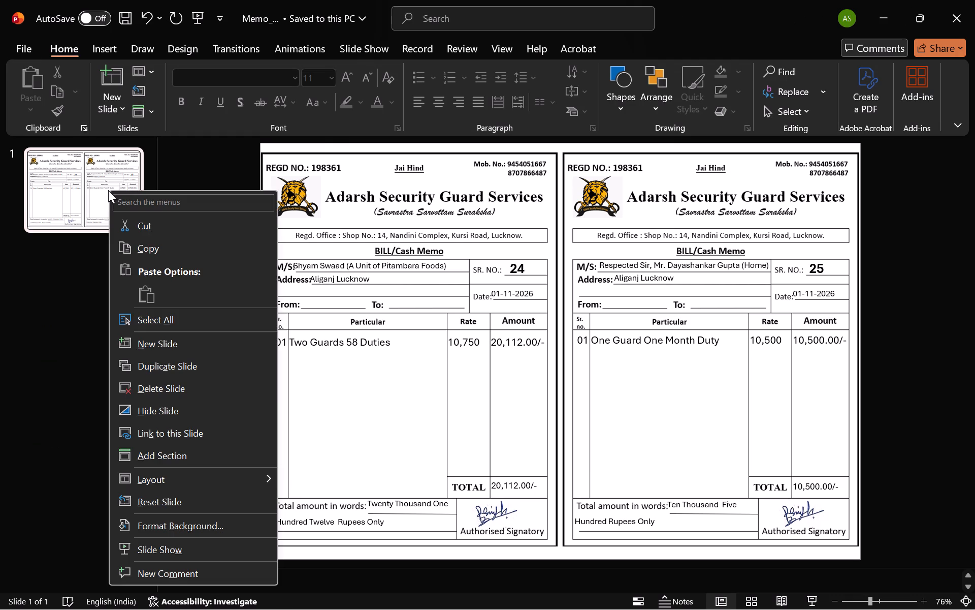
{"action": "left_click", "coordinate": [156, 361]}
{"action": "left_click", "coordinate": [78, 267]}
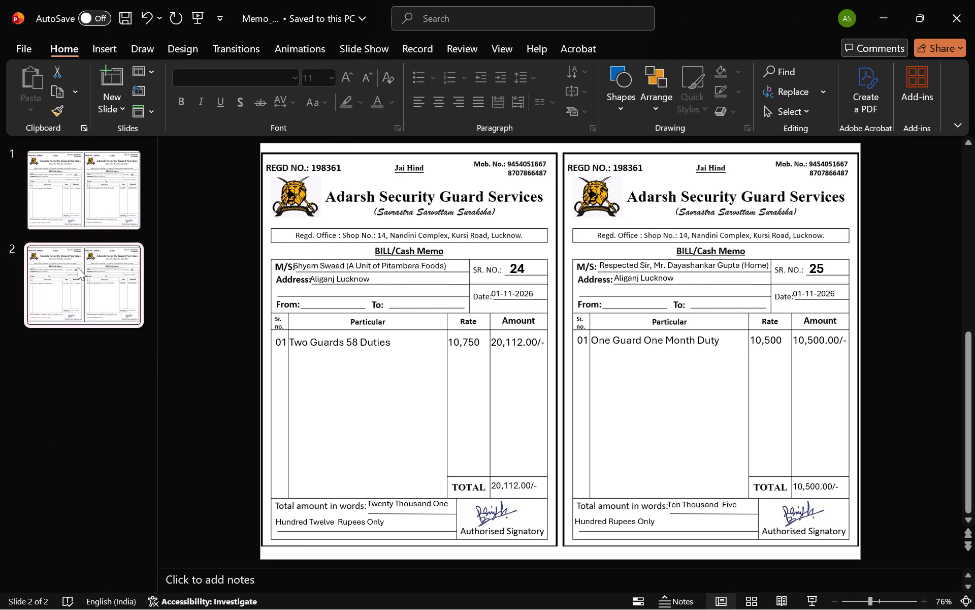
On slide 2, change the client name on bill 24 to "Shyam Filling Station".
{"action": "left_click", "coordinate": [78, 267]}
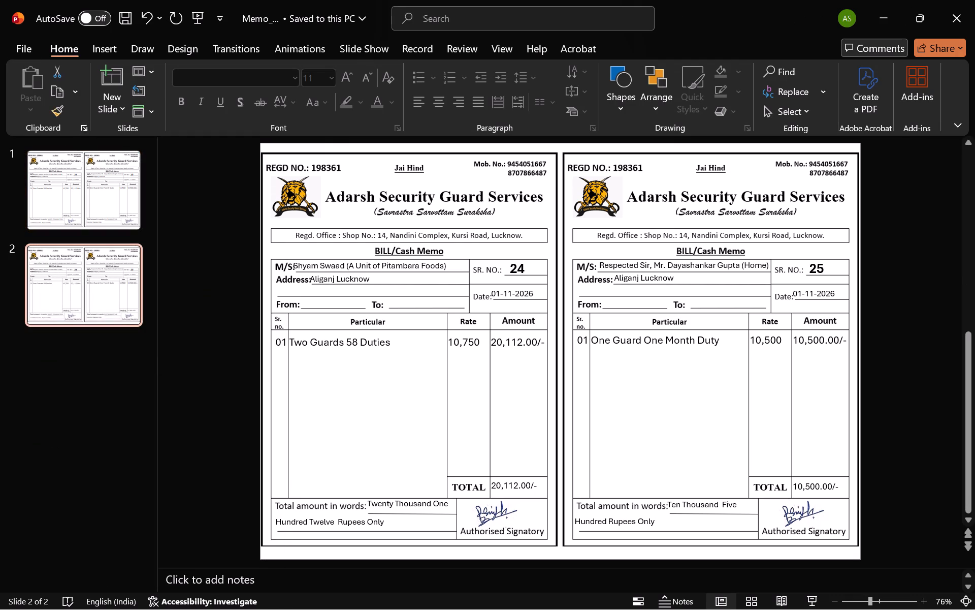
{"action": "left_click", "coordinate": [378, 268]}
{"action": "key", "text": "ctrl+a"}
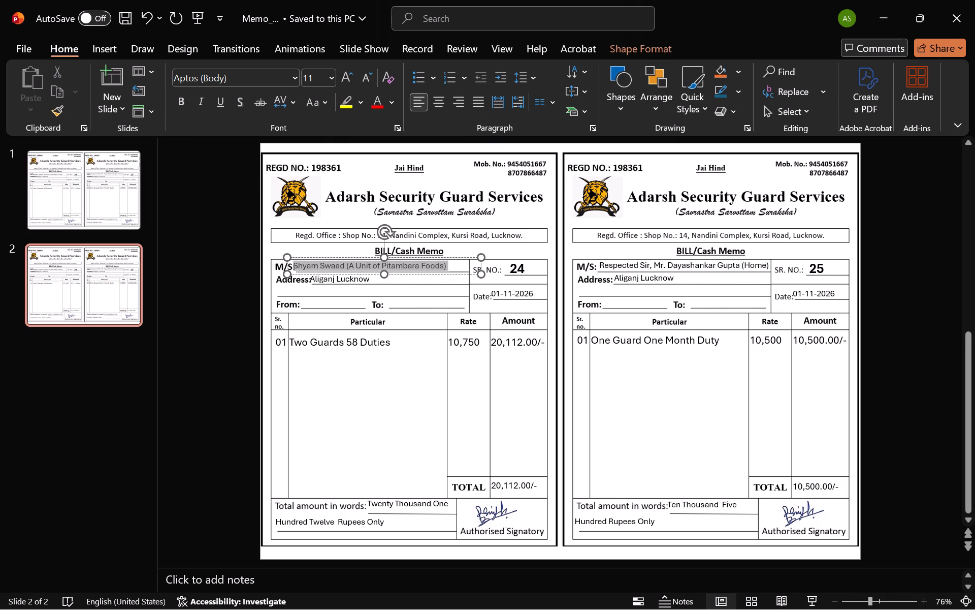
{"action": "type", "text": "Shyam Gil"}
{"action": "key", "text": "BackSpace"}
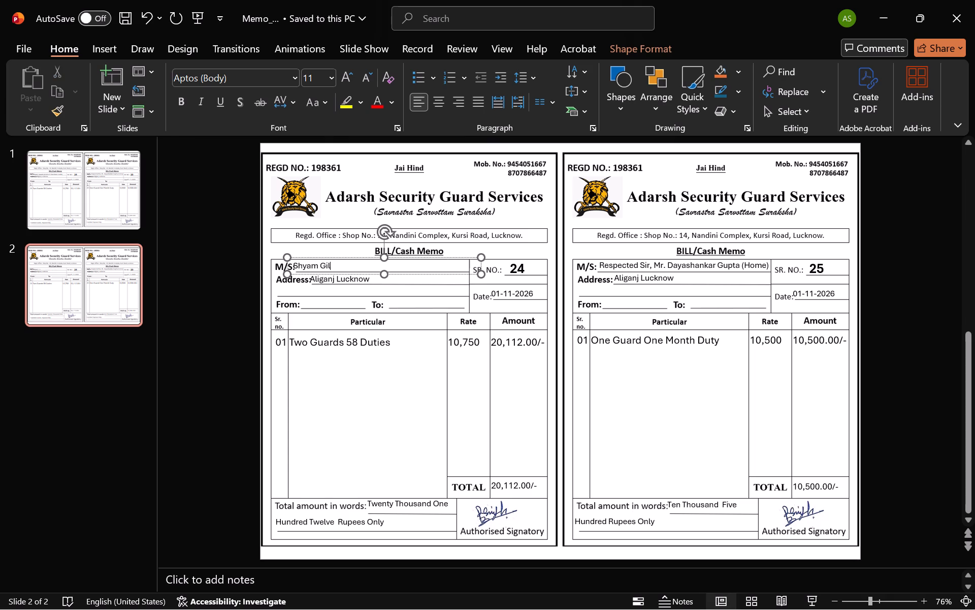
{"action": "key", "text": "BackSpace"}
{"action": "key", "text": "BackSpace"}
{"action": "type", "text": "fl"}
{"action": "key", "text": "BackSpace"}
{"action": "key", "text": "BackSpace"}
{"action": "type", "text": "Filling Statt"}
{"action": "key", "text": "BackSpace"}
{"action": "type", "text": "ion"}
Delete the duplicated slide 2, leaving only the original slide with bills 24 and 25.
{"action": "right_click", "coordinate": [72, 299]}
{"action": "right_click", "coordinate": [72, 299]}
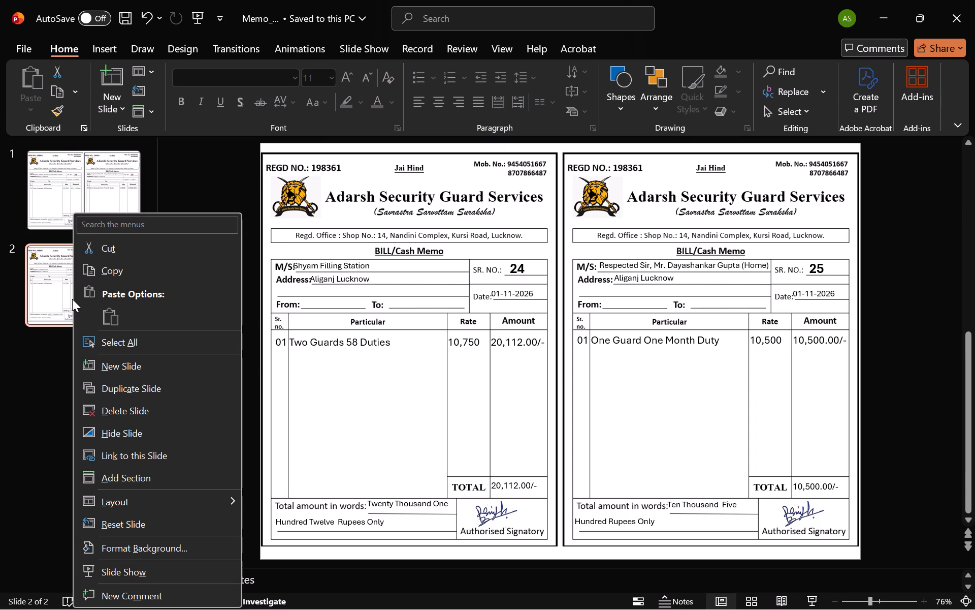
{"action": "left_click", "coordinate": [136, 412]}
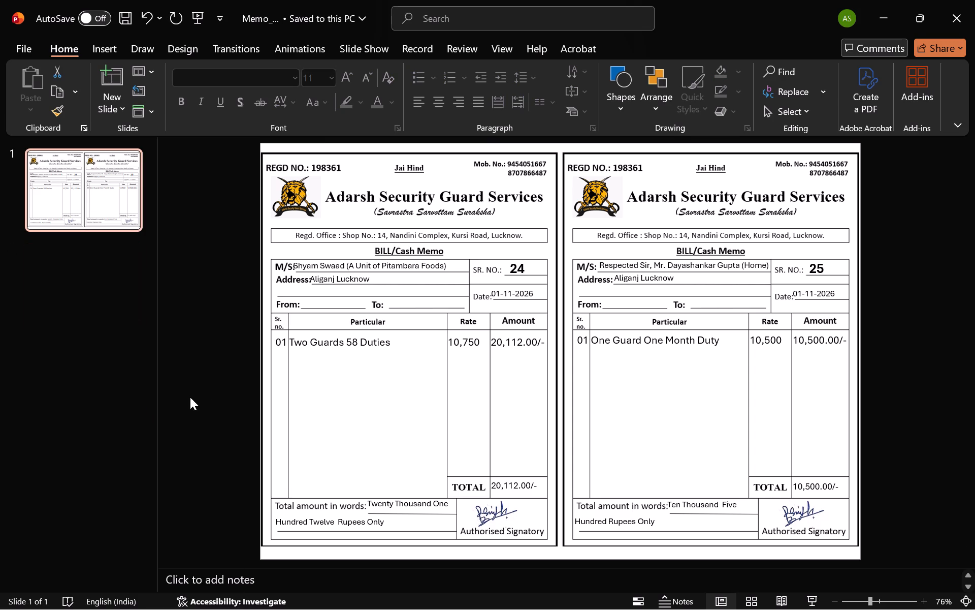
Print one copy of the slide with bills 24 and 25 on the HP Smart Tank, using Draft quality and A4 Plain Paper.
{"action": "left_click", "coordinate": [66, 187]}
{"action": "key", "text": "ctrl+p"}
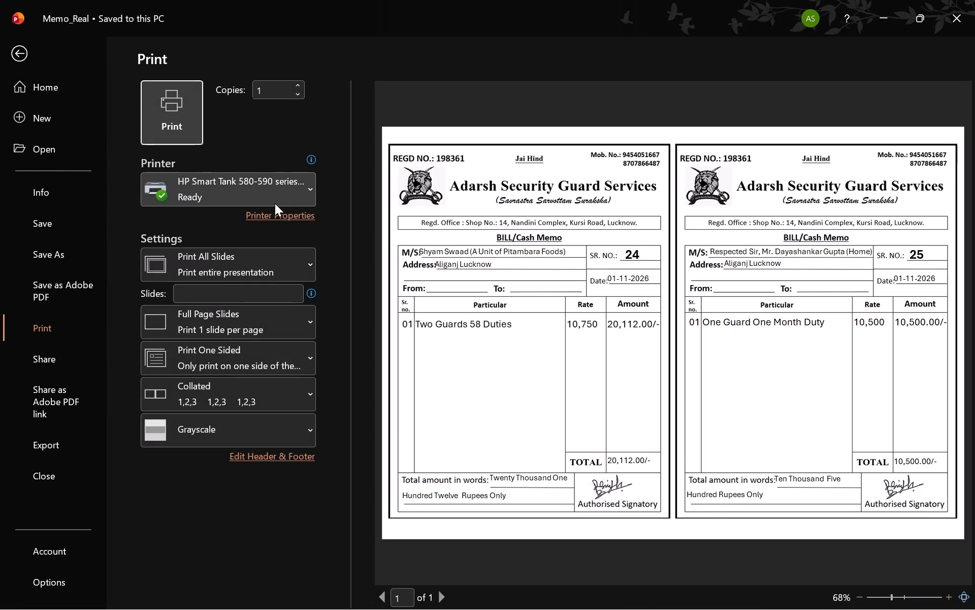
{"action": "left_click", "coordinate": [273, 212]}
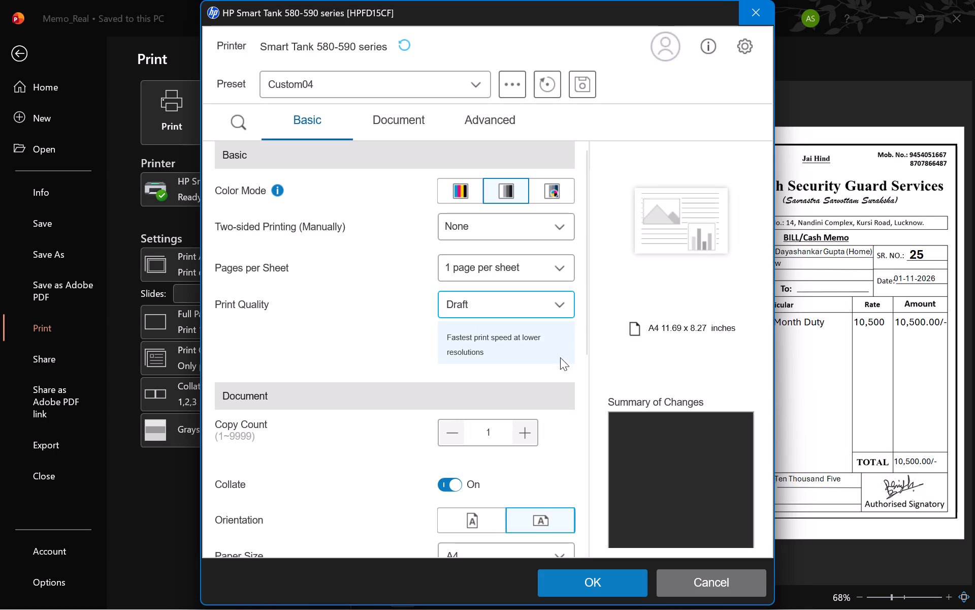
{"action": "scroll", "coordinate": [517, 423], "scroll_direction": "down", "scroll_amount": 5}
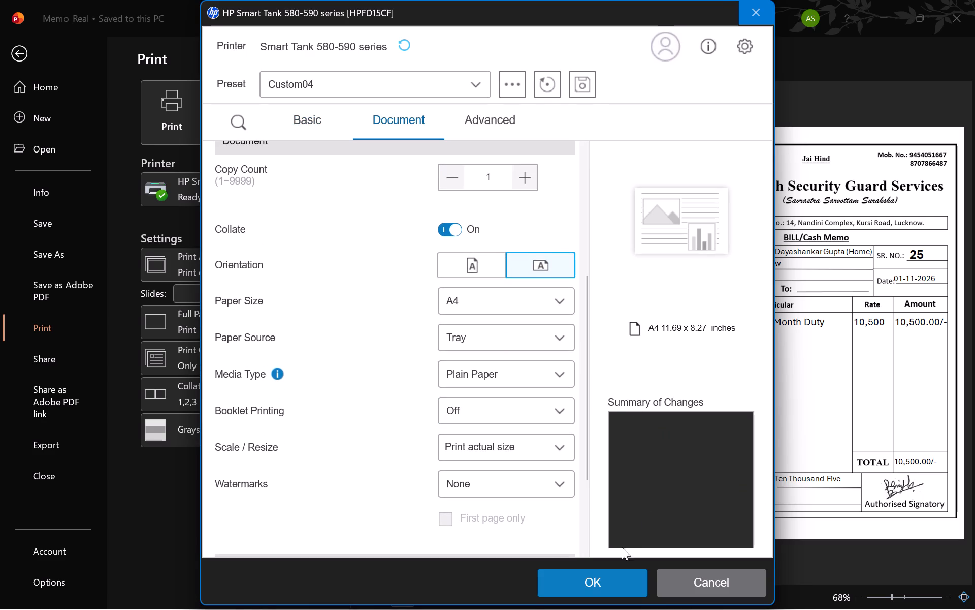
{"action": "left_click", "coordinate": [597, 575]}
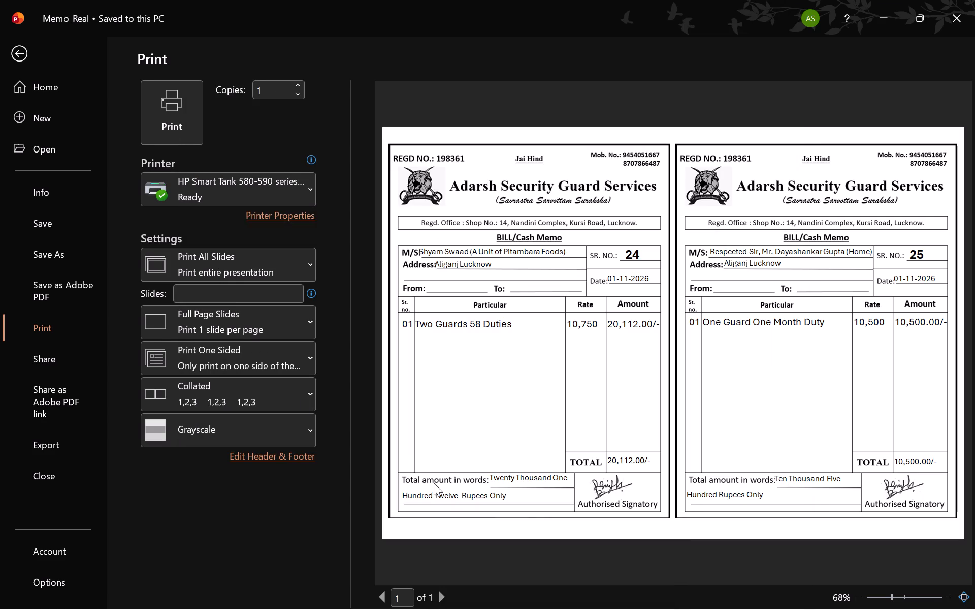
{"action": "left_click", "coordinate": [155, 83]}
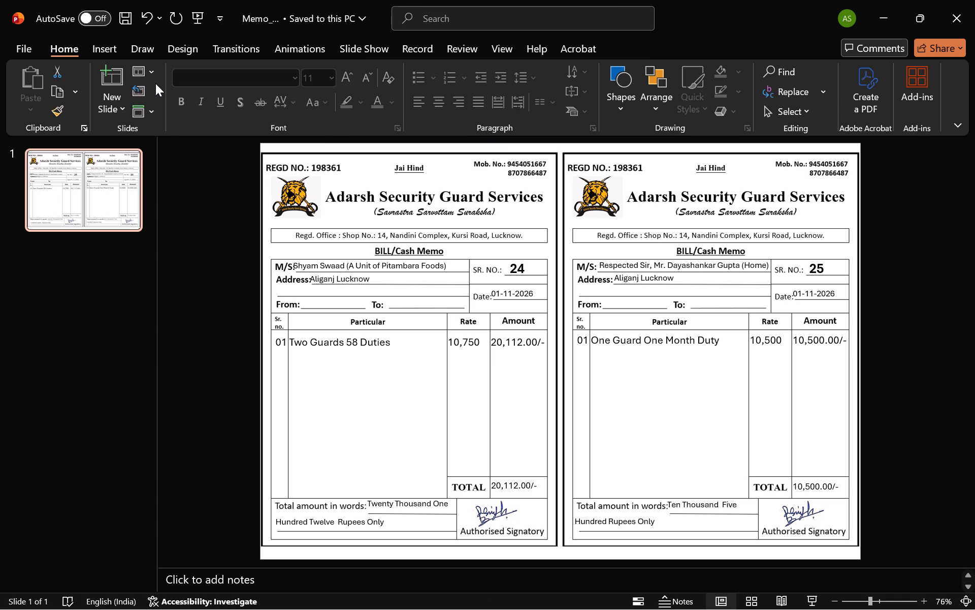
Replace the client name on bill 24 with "Shyam Filling Station".
{"action": "left_click", "coordinate": [324, 263]}
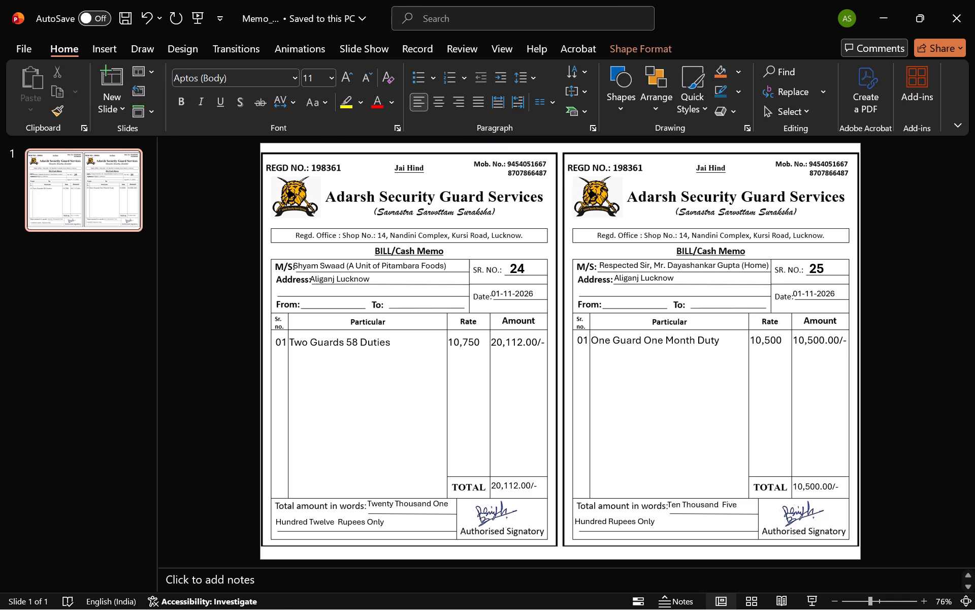
{"action": "left_click_drag", "start_coordinate": [318, 264], "coordinate": [497, 287]}
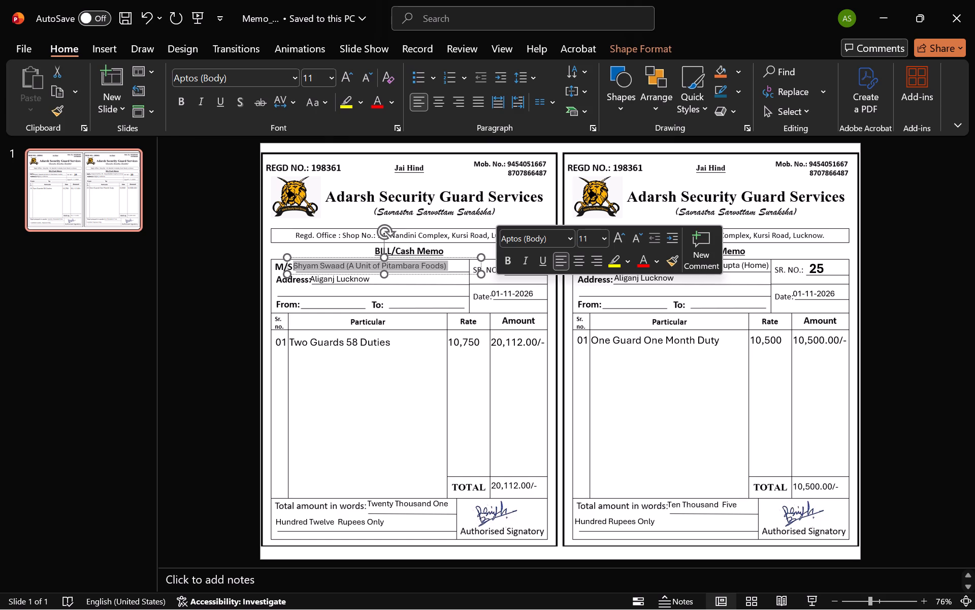
{"action": "type", "text": "Shyam Gi="}
{"action": "key", "text": "BackSpace"}
{"action": "key", "text": "BackSpace"}
{"action": "key", "text": "BackSpace"}
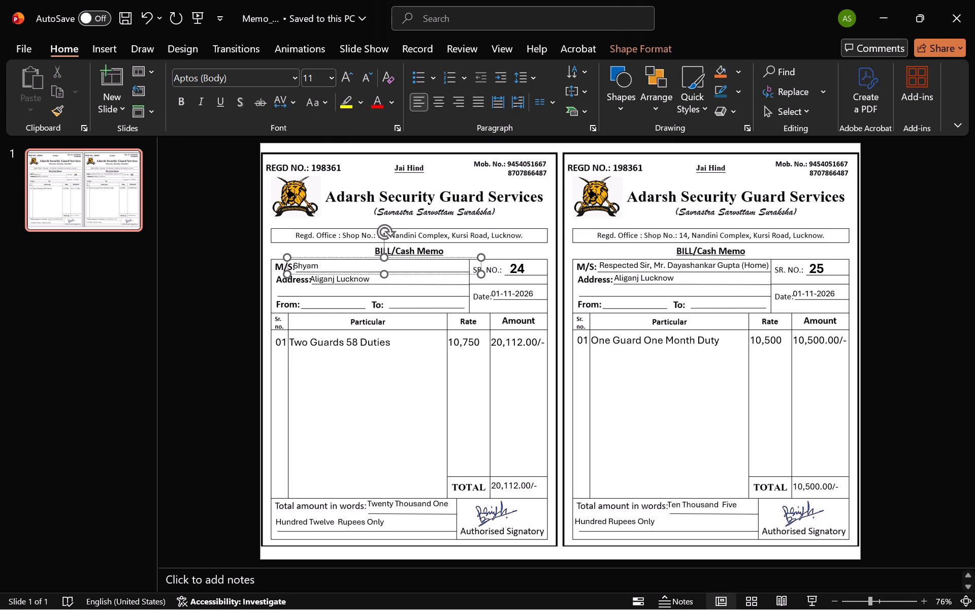
{"action": "type", "text": "Fillin"}
{"action": "key", "text": "space"}
{"action": "key", "text": "BackSpace"}
{"action": "type", "text": "g Station"}
{"action": "left_click", "coordinate": [404, 277]}
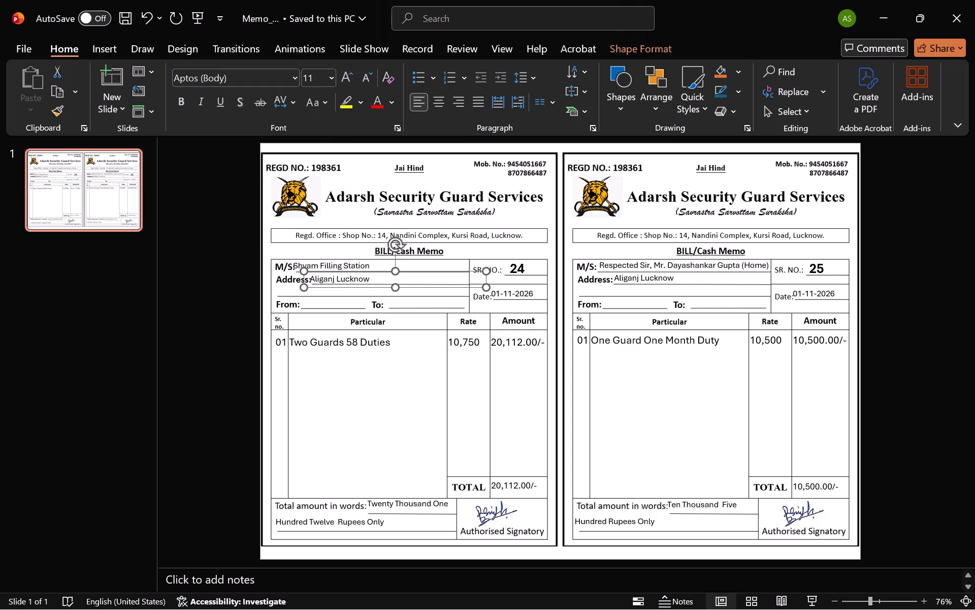
{"action": "left_click", "coordinate": [383, 280]}
{"action": "left_click", "coordinate": [360, 280]}
{"action": "key", "text": "ctrl+a"}
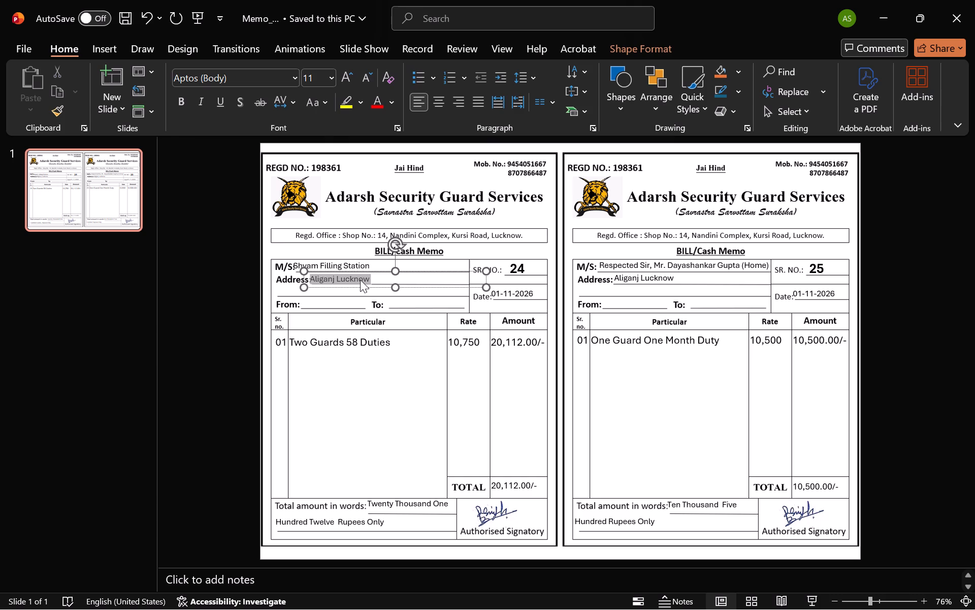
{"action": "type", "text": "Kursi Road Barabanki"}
Change the particulars of bill 24's first item to "One Guard One Month Duty".
{"action": "left_click", "coordinate": [368, 342]}
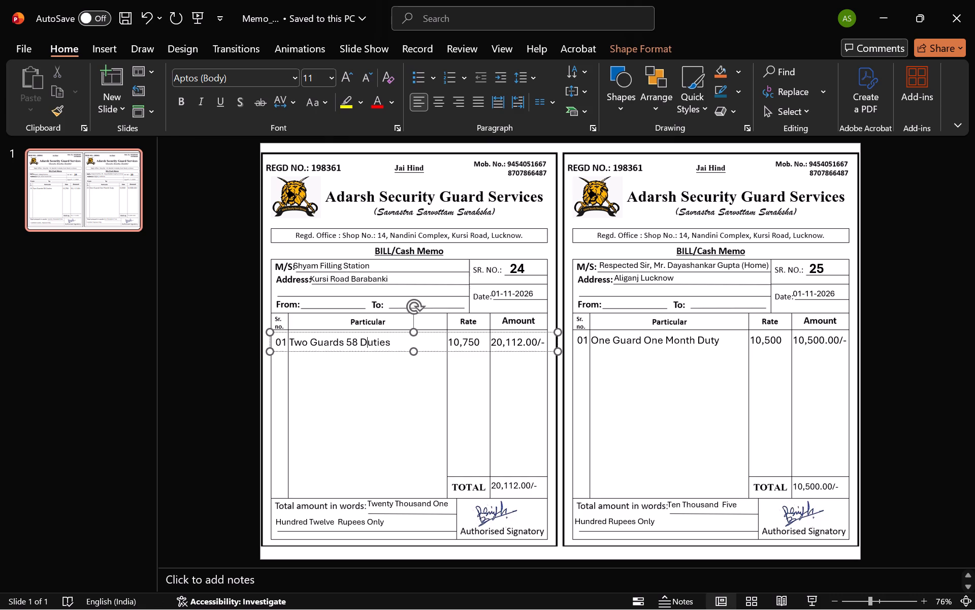
{"action": "key", "text": "ctrl+Delete"}
{"action": "key", "text": "ctrl+BackSpace"}
{"action": "key", "text": "ctrl+BackSpace"}
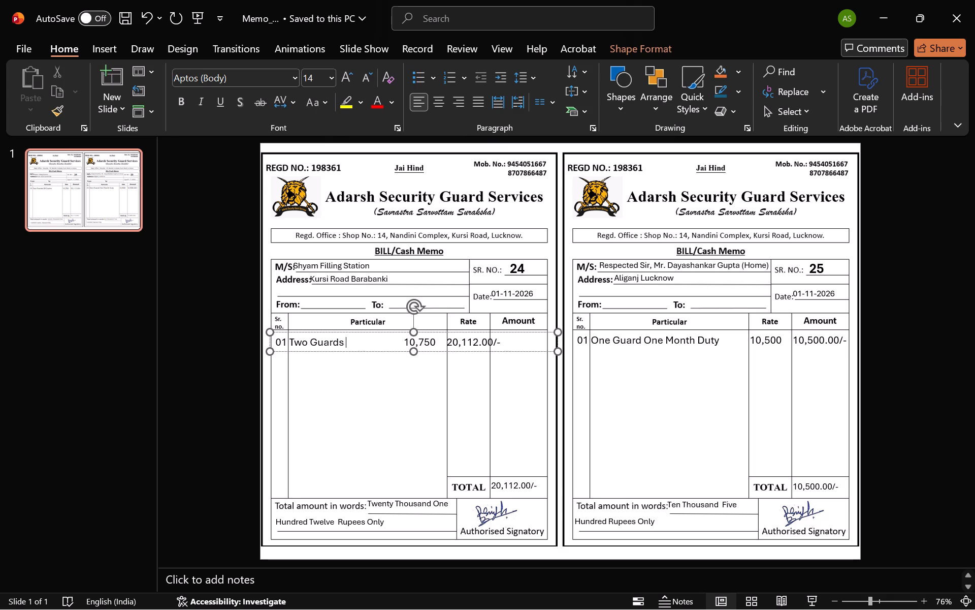
{"action": "key", "text": "ctrl+BackSpace"}
{"action": "key", "text": "ctrl+BackSpace"}
{"action": "type", "text": "One Gur"}
{"action": "key", "text": "BackSpace"}
{"action": "type", "text": "ard"}
{"action": "key", "text": "space"}
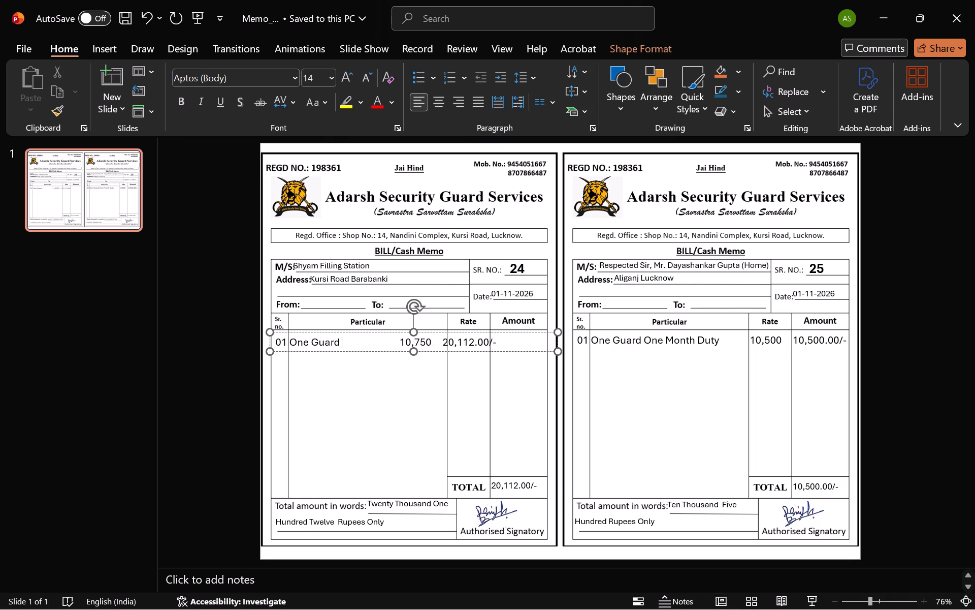
{"action": "type", "text": "One"}
{"action": "key", "text": "space"}
{"action": "type", "text": "Month Duty"}
Remove the extra spacing after bill 24's particulars so the rate and amount line up with their columns.
{"action": "key", "text": "Delete"}
{"action": "key", "text": "Delete"}
{"action": "key", "text": "Delete"}
{"action": "key", "text": "Delete"}
{"action": "key", "text": "Delete"}
{"action": "key", "text": "Delete"}
{"action": "key", "text": "Delete"}
{"action": "key", "text": "Delete"}
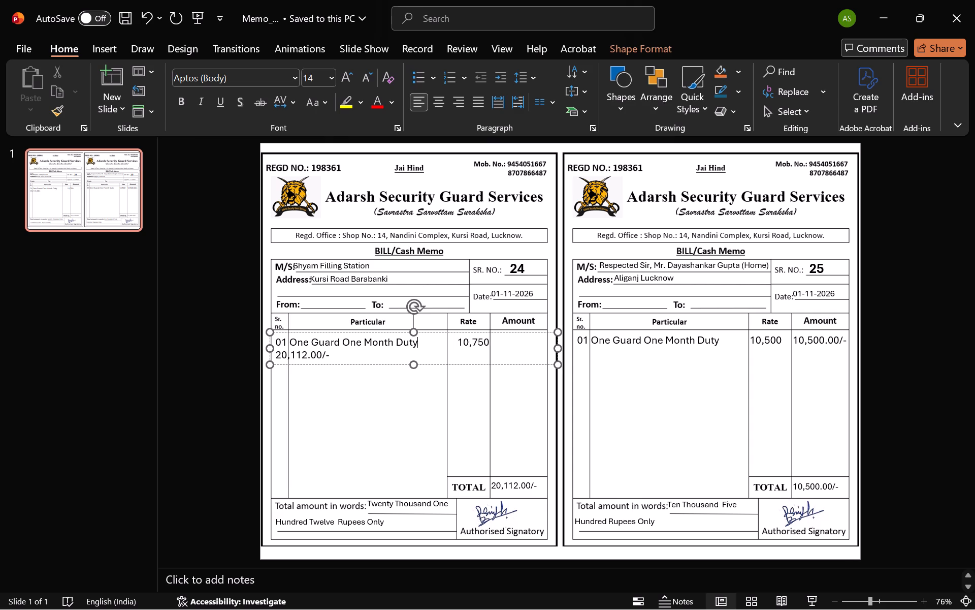
{"action": "key", "text": "Delete"}
{"action": "key", "text": "Delete"}
{"action": "key", "text": "Delete"}
{"action": "key", "text": "Delete"}
{"action": "key", "text": "Delete"}
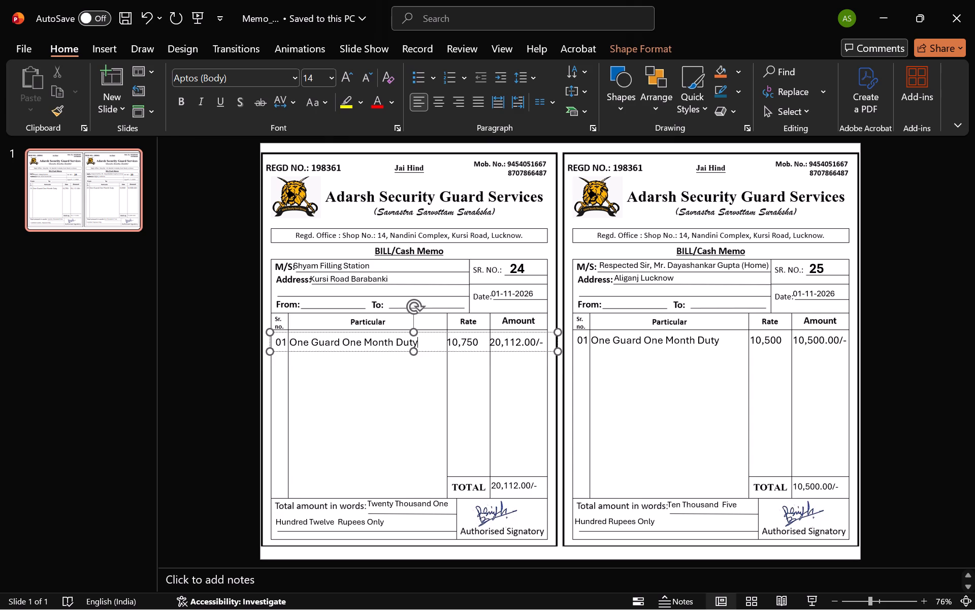
Set the rate of bill 24's first item to 11,000.
{"action": "left_click", "coordinate": [456, 339]}
{"action": "key", "text": "BackSpace"}
{"action": "key", "text": "1"}
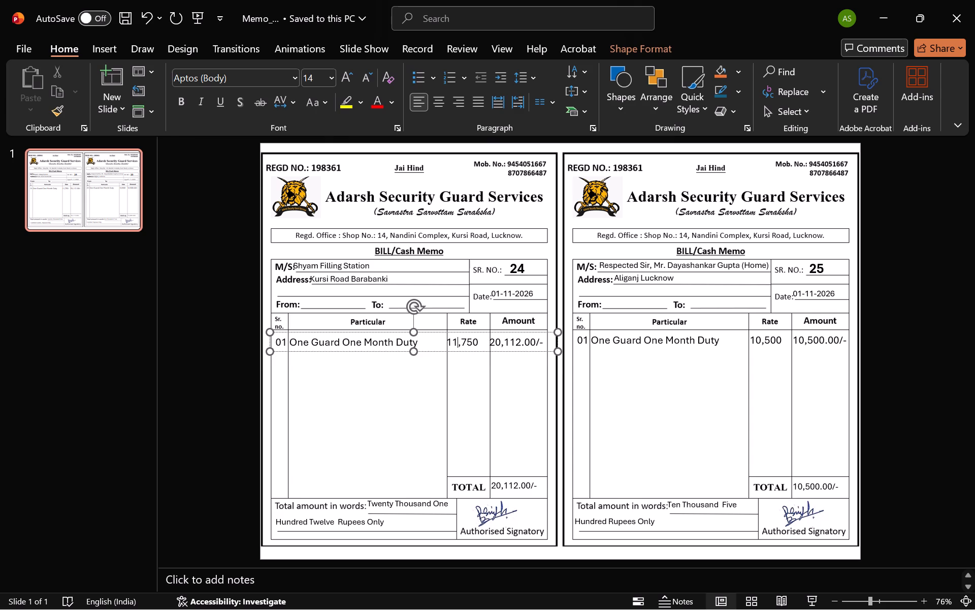
{"action": "left_click", "coordinate": [474, 341]}
{"action": "key", "text": "BackSpace"}
{"action": "key", "text": "BackSpace"}
{"action": "type", "text": "00"}
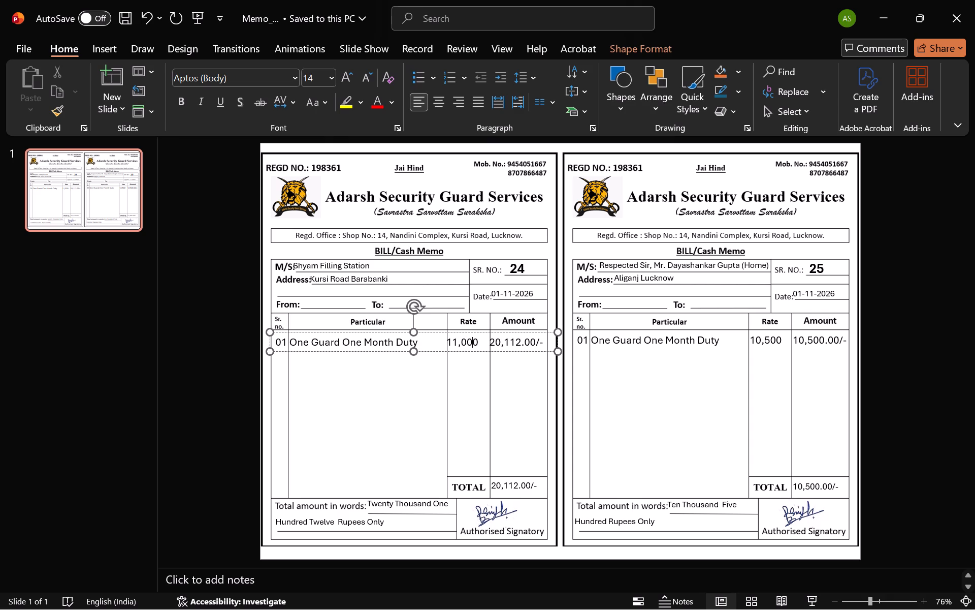
Set the amount of bill 24's first item to 11,000.00/-.
{"action": "left_click", "coordinate": [496, 342]}
{"action": "key", "text": "BackSpace"}
{"action": "key", "text": "Delete"}
{"action": "type", "text": "11"}
{"action": "left_click", "coordinate": [521, 343]}
{"action": "key", "text": "BackSpace"}
{"action": "key", "text": "BackSpace"}
{"action": "key", "text": "BackSpace"}
{"action": "type", "text": "000"}
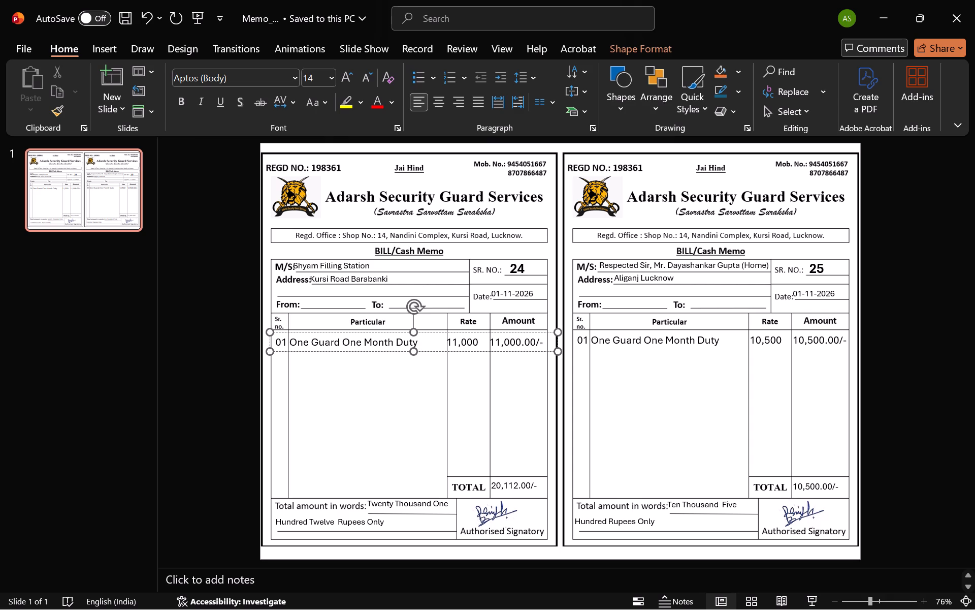
Set the total of bill 24 to 11,000.00/-.
{"action": "left_click", "coordinate": [501, 484]}
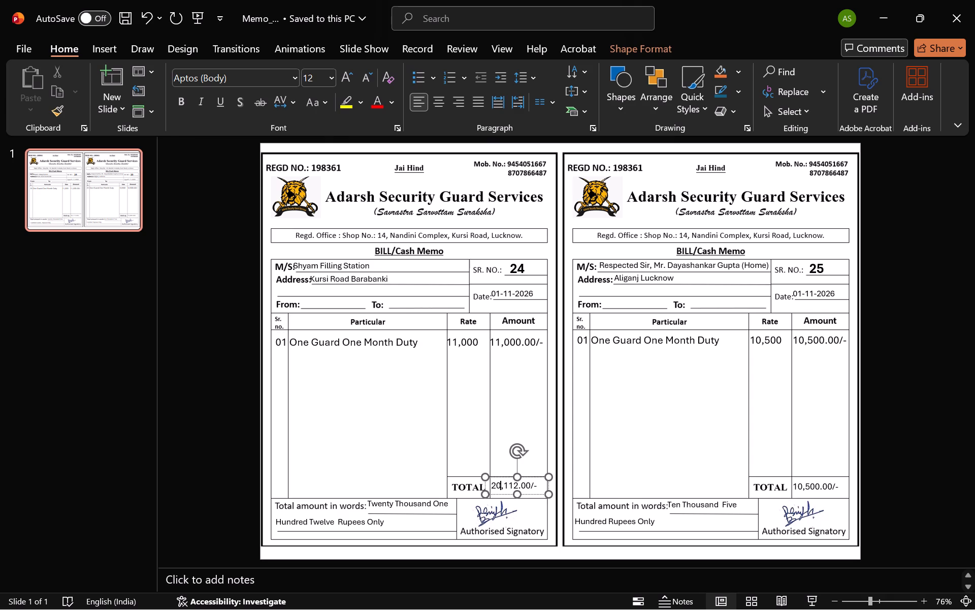
{"action": "key", "text": "BackSpace"}
{"action": "key", "text": "BackSpace"}
{"action": "type", "text": "11"}
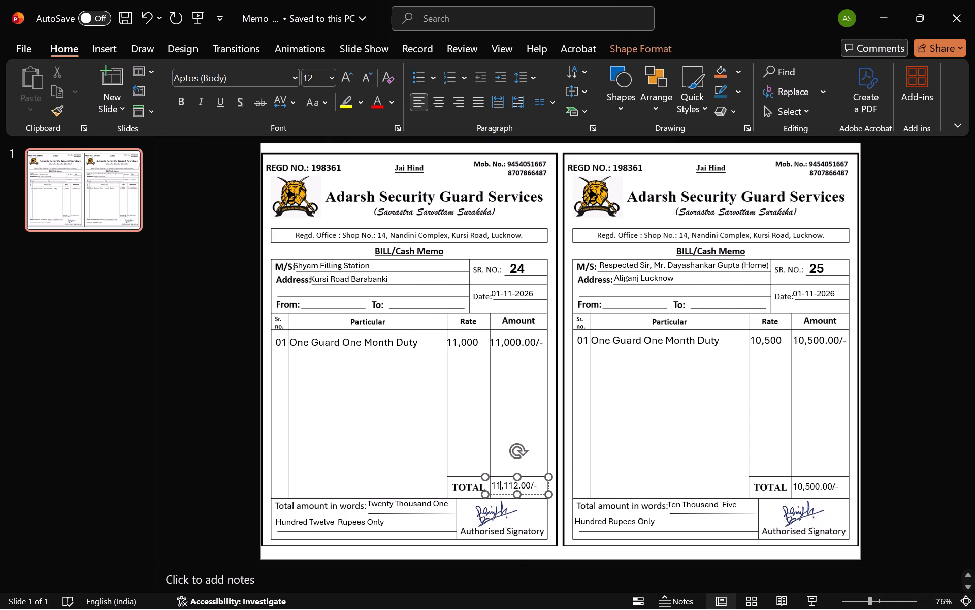
{"action": "left_click", "coordinate": [512, 485]}
{"action": "key", "text": "Delete"}
{"action": "key", "text": "BackSpace"}
{"action": "key", "text": "BackSpace"}
{"action": "key", "text": "1"}
{"action": "key", "text": "BackSpace"}
{"action": "type", "text": "000"}
Change the first line of bill 24's total amount in words to "Eleven Thousand".
{"action": "left_click", "coordinate": [389, 502]}
{"action": "key", "text": "Delete"}
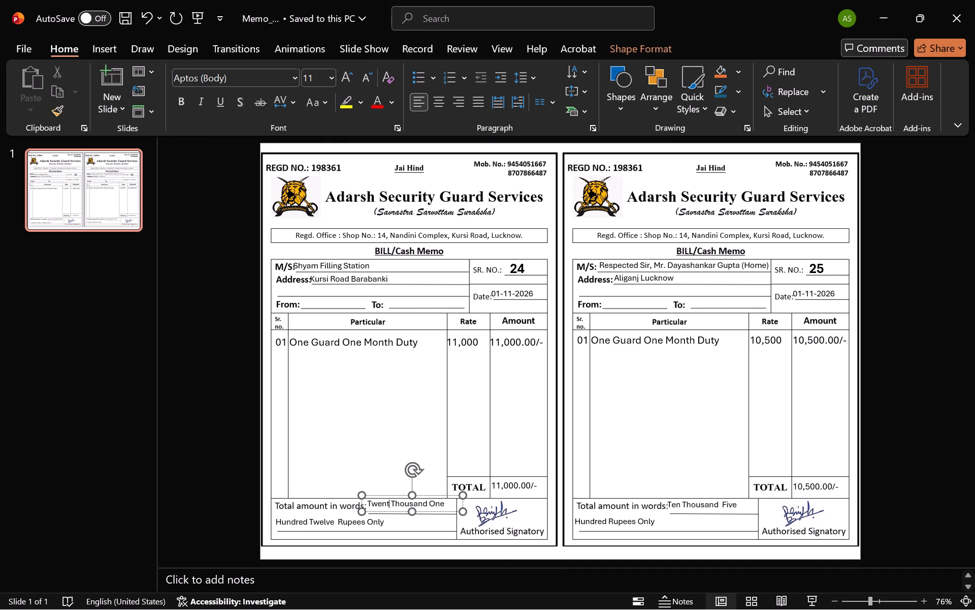
{"action": "key", "text": "BackSpace"}
{"action": "key", "text": "BackSpace"}
{"action": "key", "text": "BackSpace"}
{"action": "key", "text": "BackSpace"}
{"action": "key", "text": "BackSpace"}
{"action": "type", "text": "Eleven"}
{"action": "left_click", "coordinate": [448, 504]}
{"action": "left_click", "coordinate": [440, 504]}
{"action": "key", "text": "Delete"}
{"action": "key", "text": "Delete"}
{"action": "key", "text": "BackSpace"}
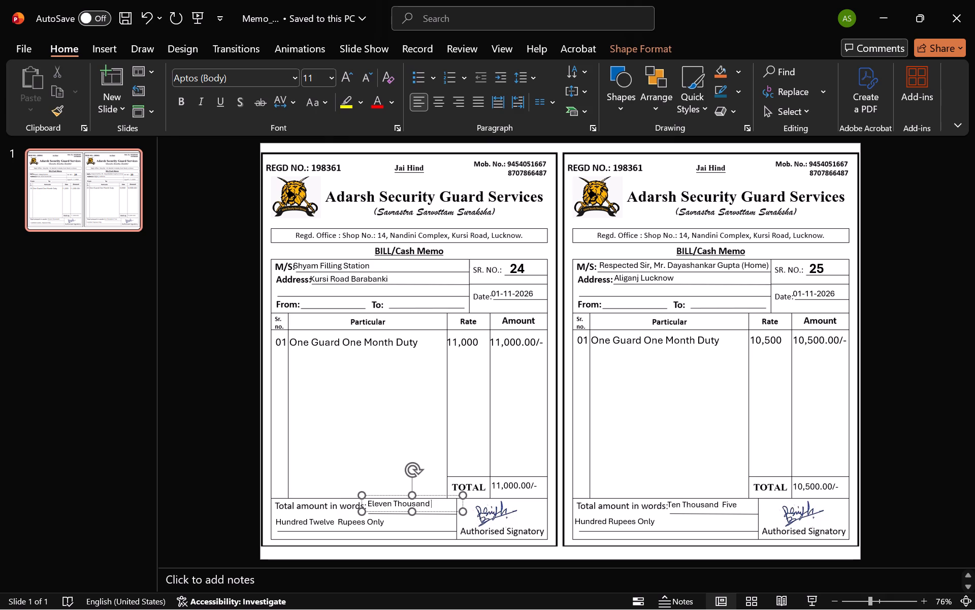
Reduce the second line of bill 24's amount in words to "Rupees Only".
{"action": "left_click", "coordinate": [340, 517]}
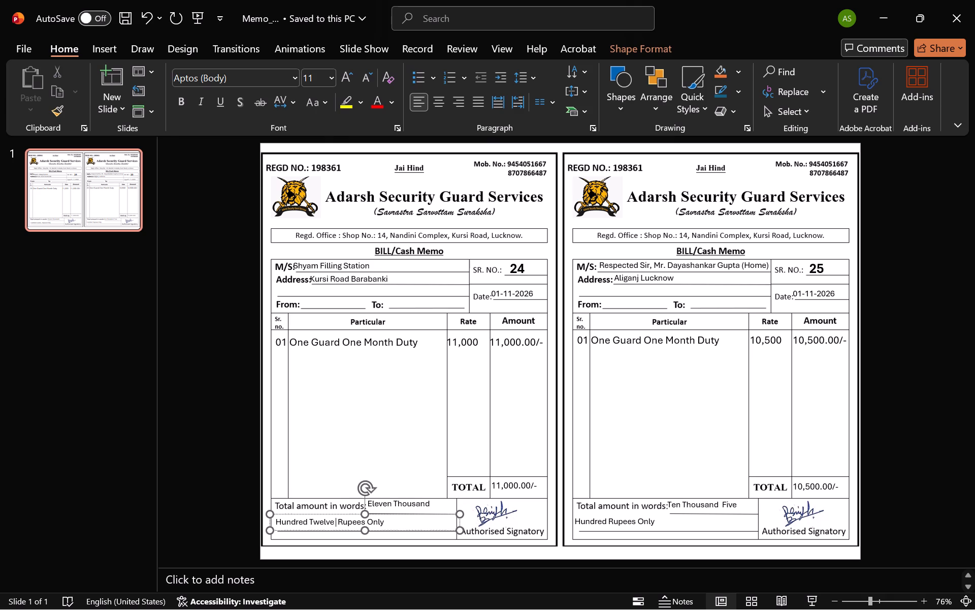
{"action": "key", "text": "shift+BackSpace"}
{"action": "key", "text": "shift+BackSpace"}
{"action": "key", "text": "shift+BackSpace"}
{"action": "key", "text": "shift+BackSpace"}
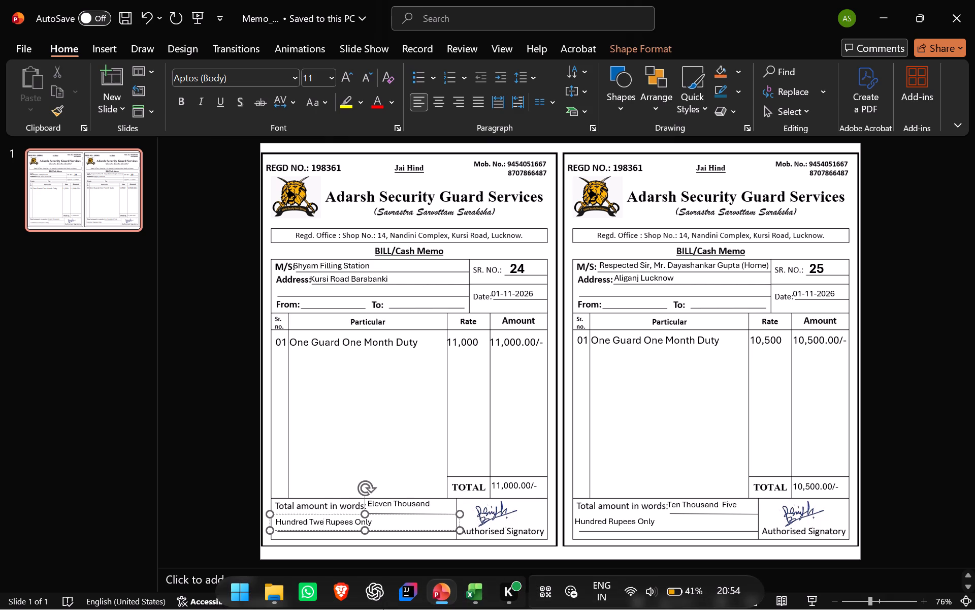
{"action": "key", "text": "shift+BackSpace"}
{"action": "key", "text": "shift+BackSpace"}
{"action": "key", "text": "shift+BackSpace"}
{"action": "key", "text": "shift+BackSpace"}
{"action": "key", "text": "shift+BackSpace"}
{"action": "key", "text": "ctrl+BackSpace"}
{"action": "left_click", "coordinate": [906, 405]}
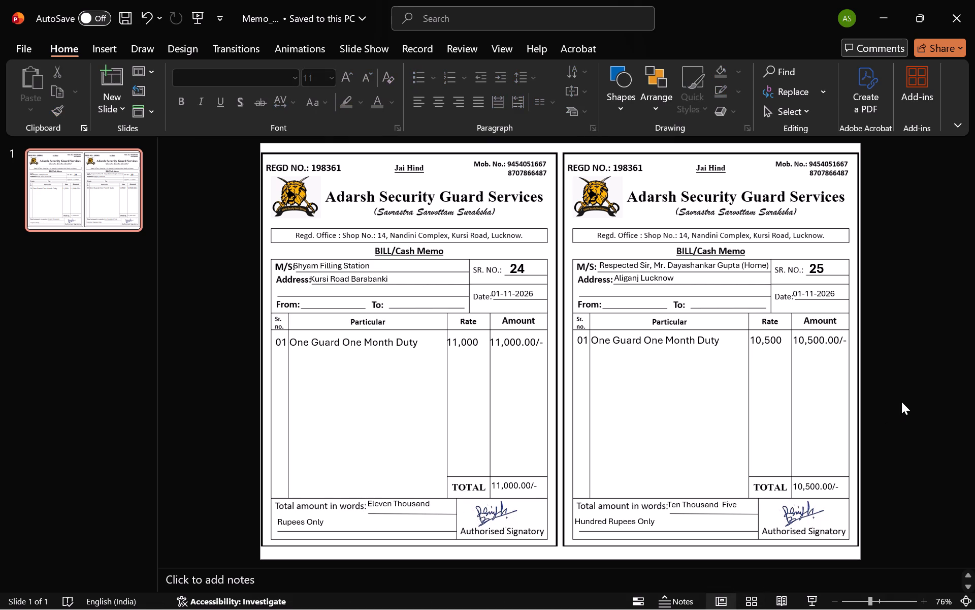
Replace the client name on bill 25 with "Shyam Plaza".
{"action": "left_click", "coordinate": [673, 269]}
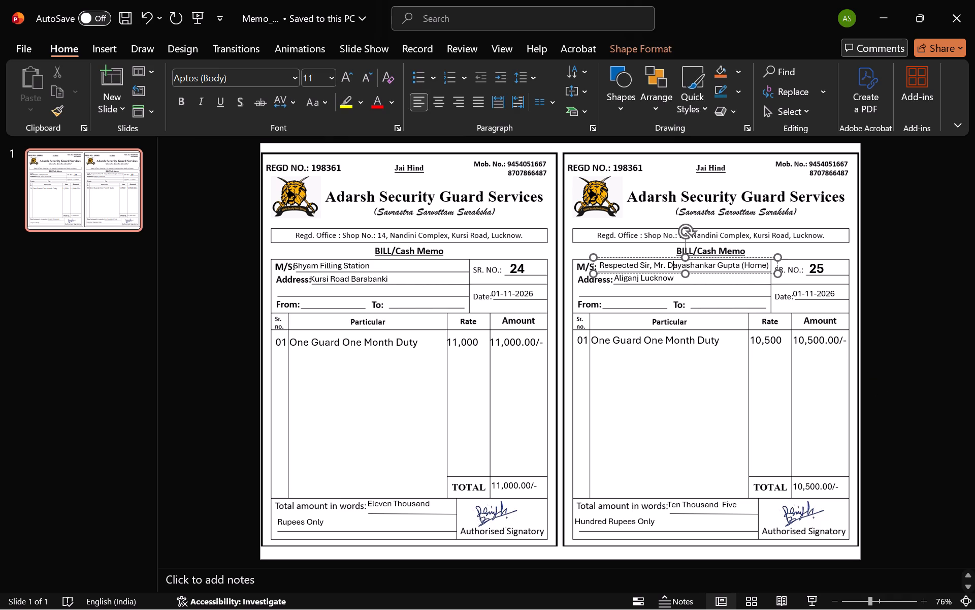
{"action": "key", "text": "ctrl+a"}
{"action": "key", "text": "shift+s"}
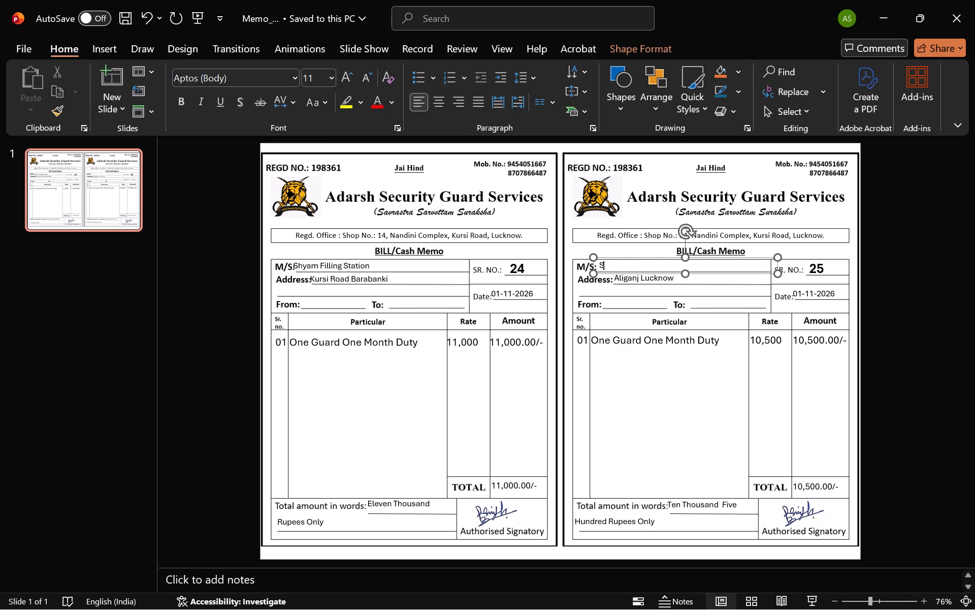
{"action": "type", "text": "hyam Plaza"}
{"action": "key", "text": "space"}
{"action": "left_click", "coordinate": [644, 277]}
{"action": "key", "text": "ctrl+a"}
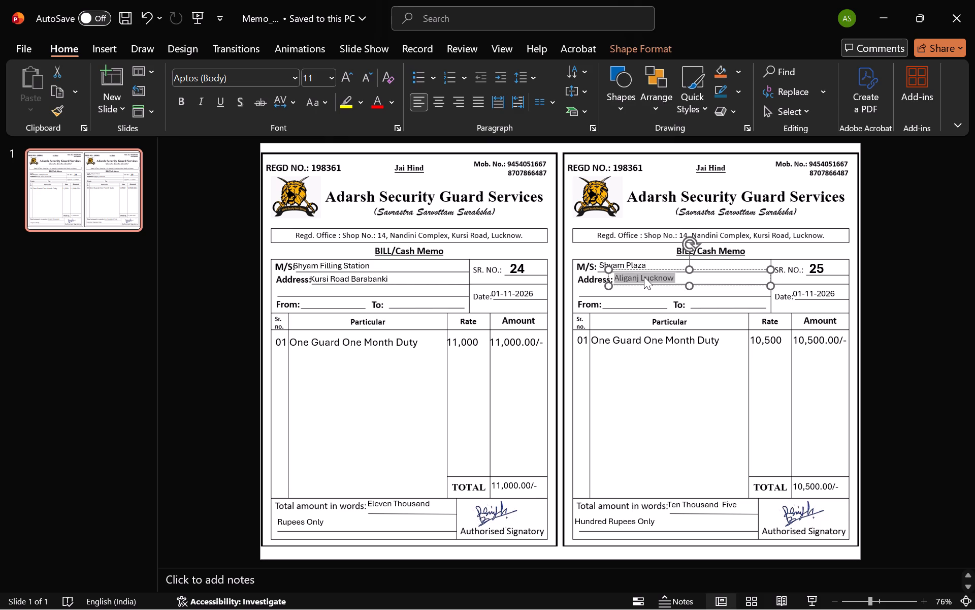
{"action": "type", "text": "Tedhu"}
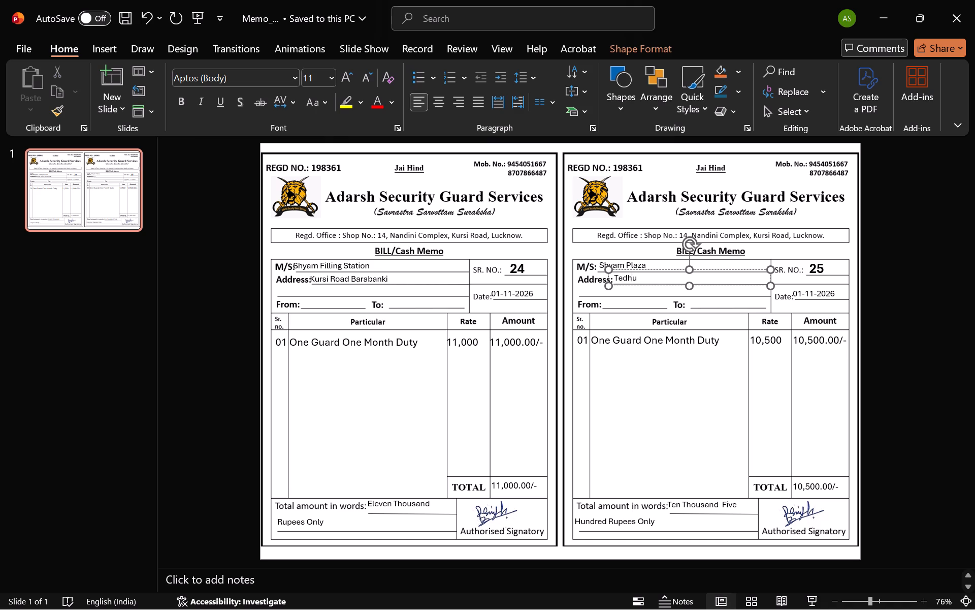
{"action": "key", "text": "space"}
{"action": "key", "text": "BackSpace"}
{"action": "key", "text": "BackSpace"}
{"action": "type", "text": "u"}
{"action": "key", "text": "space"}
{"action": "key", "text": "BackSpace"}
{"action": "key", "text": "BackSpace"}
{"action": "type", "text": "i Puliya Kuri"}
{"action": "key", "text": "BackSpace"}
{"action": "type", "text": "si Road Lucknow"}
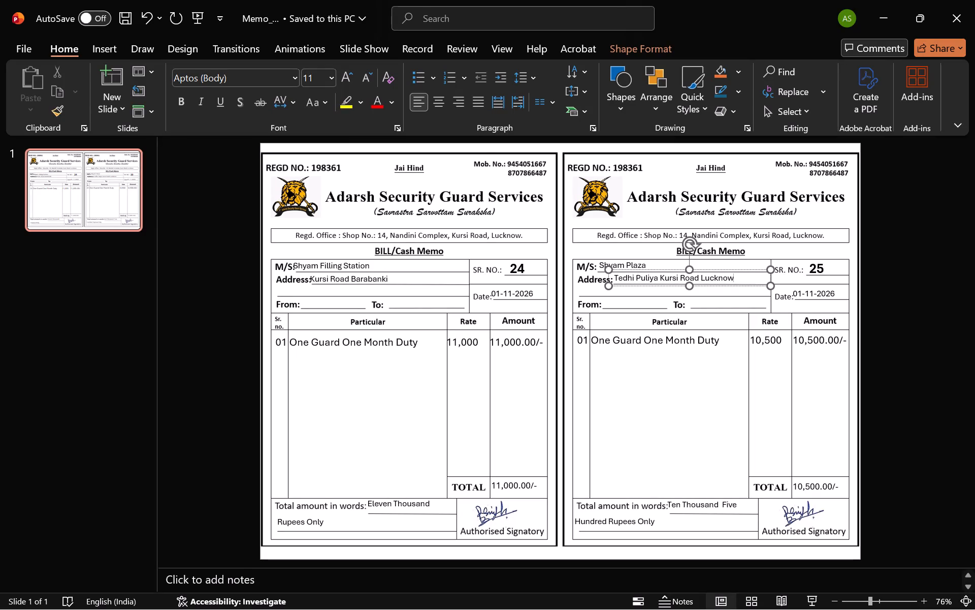
{"action": "left_click", "coordinate": [762, 338]}
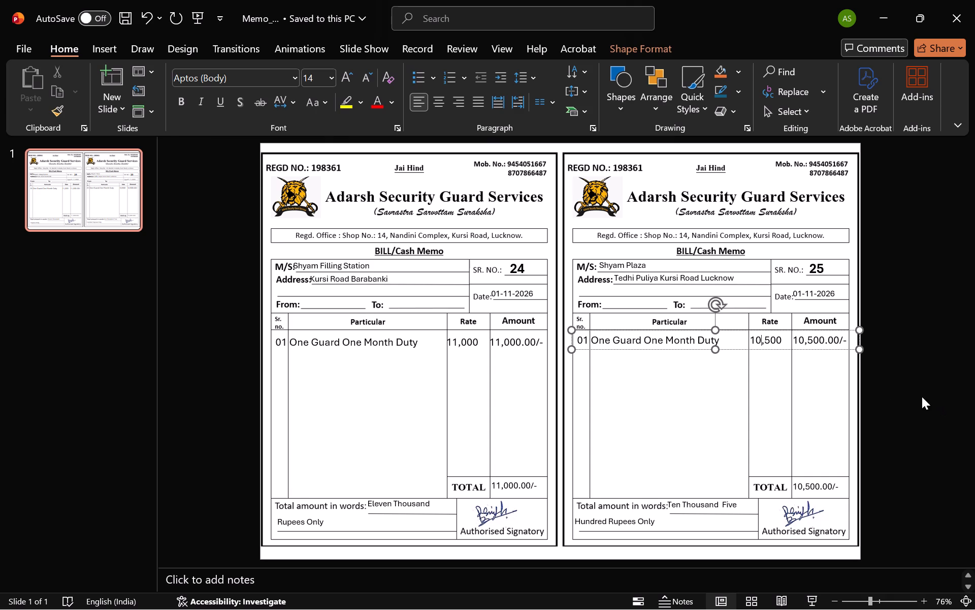
Renumber the Shyam Filling Station bill as 26 and the Shyam Plaza bill as 27.
{"action": "left_click", "coordinate": [514, 268]}
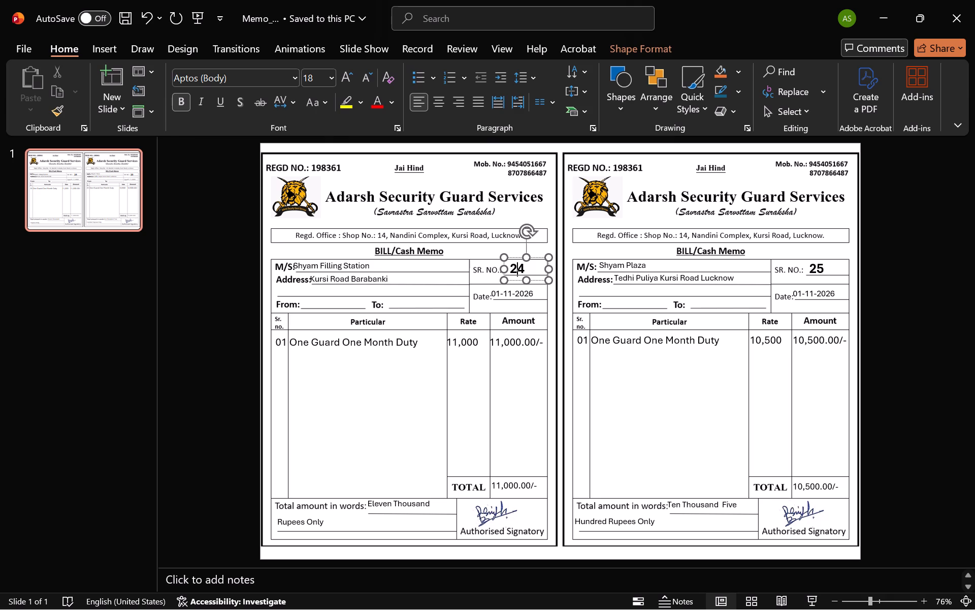
{"action": "key", "text": "Delete"}
{"action": "key", "text": "6"}
{"action": "left_click", "coordinate": [821, 265]}
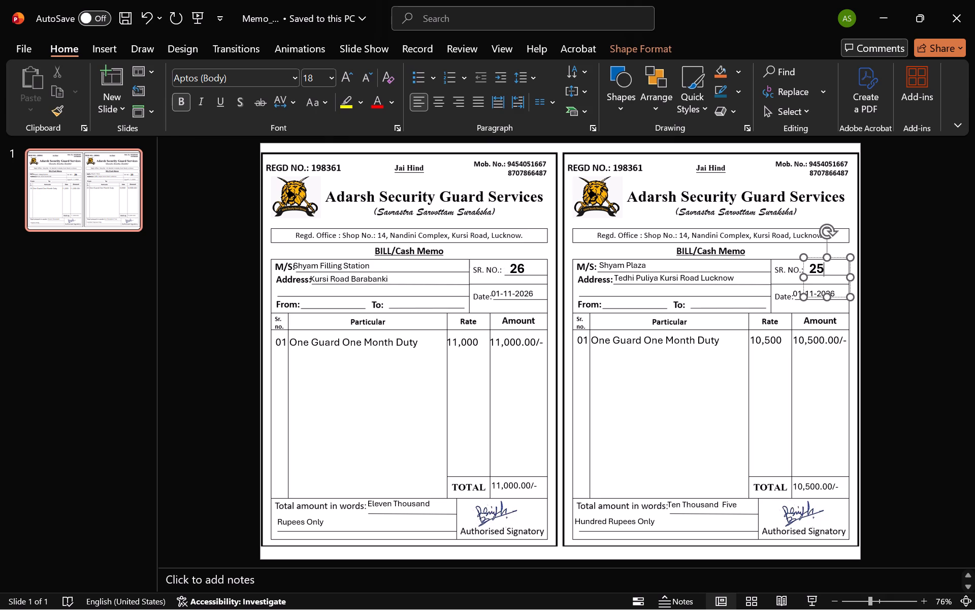
{"action": "key", "text": "BackSpace"}
{"action": "key", "text": "7"}
{"action": "left_click", "coordinate": [903, 327]}
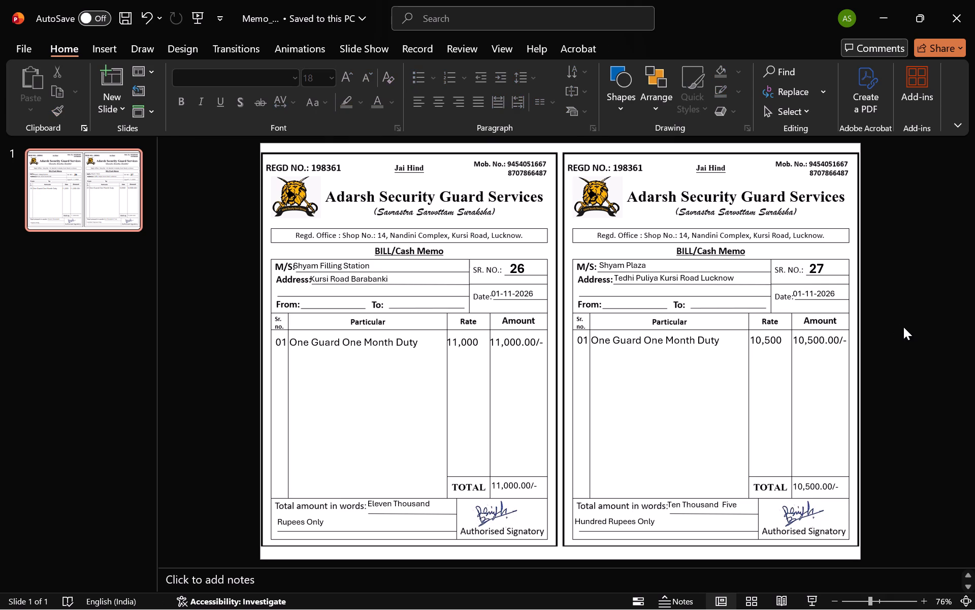
Save the printer's draft, black-only grayscale, A4 landscape settings as a new preset and apply it to the bill slide's print job.
{"action": "key", "text": "ctrl+p"}
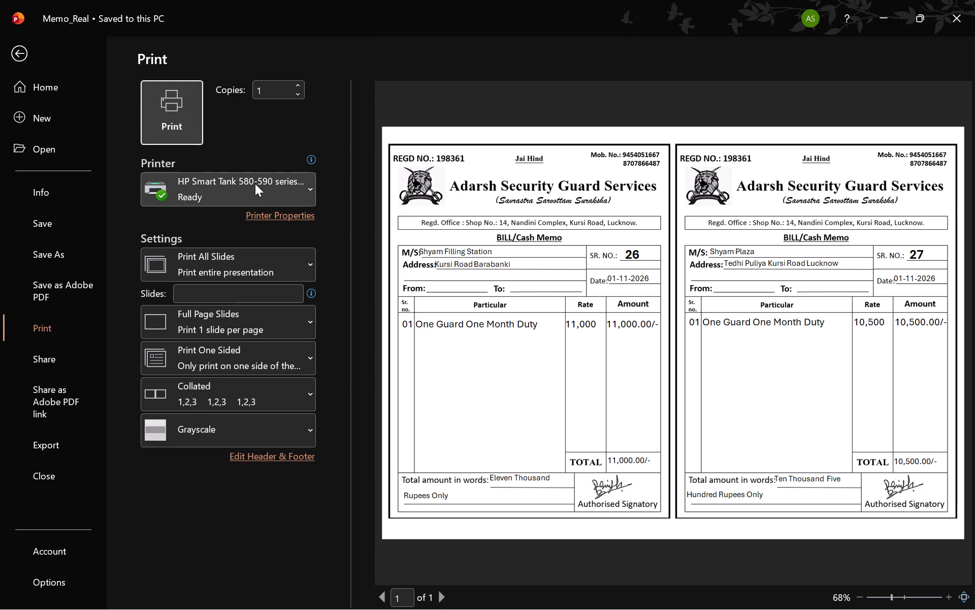
{"action": "left_click", "coordinate": [262, 215]}
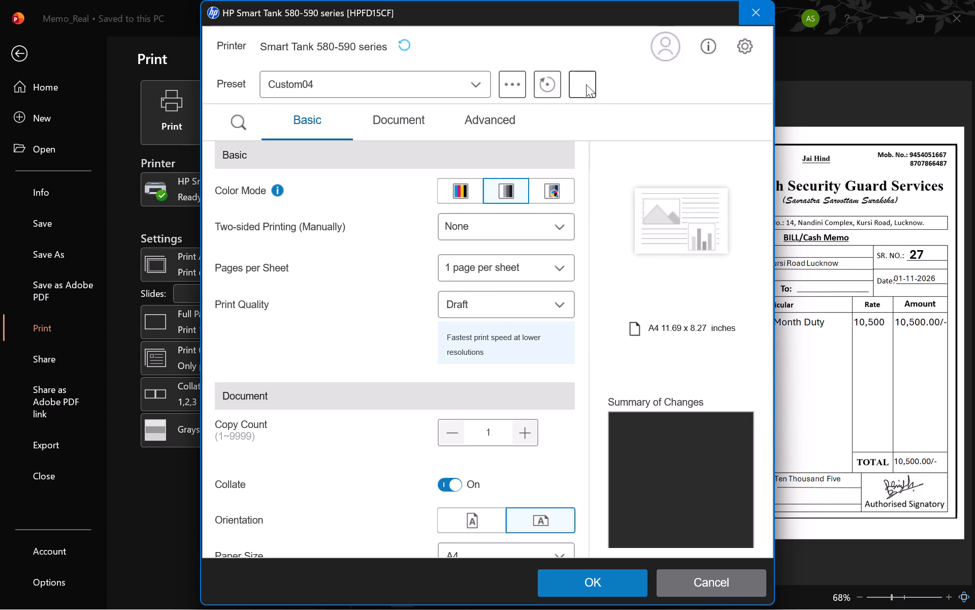
{"action": "scroll", "coordinate": [496, 263], "scroll_direction": "down", "scroll_amount": 3}
{"action": "scroll", "coordinate": [503, 255], "scroll_direction": "up", "scroll_amount": 1}
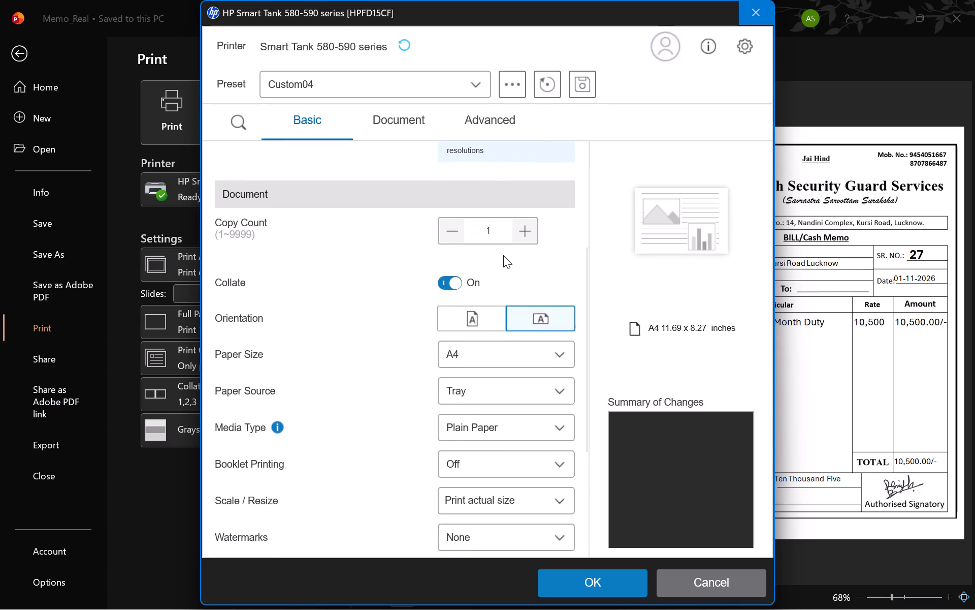
{"action": "scroll", "coordinate": [503, 255], "scroll_direction": "up", "scroll_amount": 1}
{"action": "left_click", "coordinate": [577, 89]}
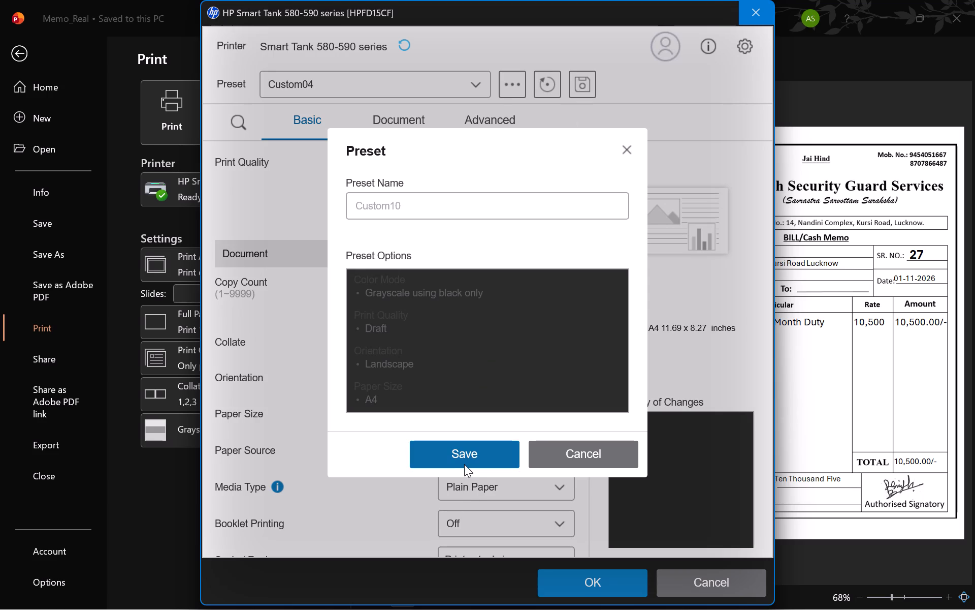
{"action": "left_click", "coordinate": [464, 464]}
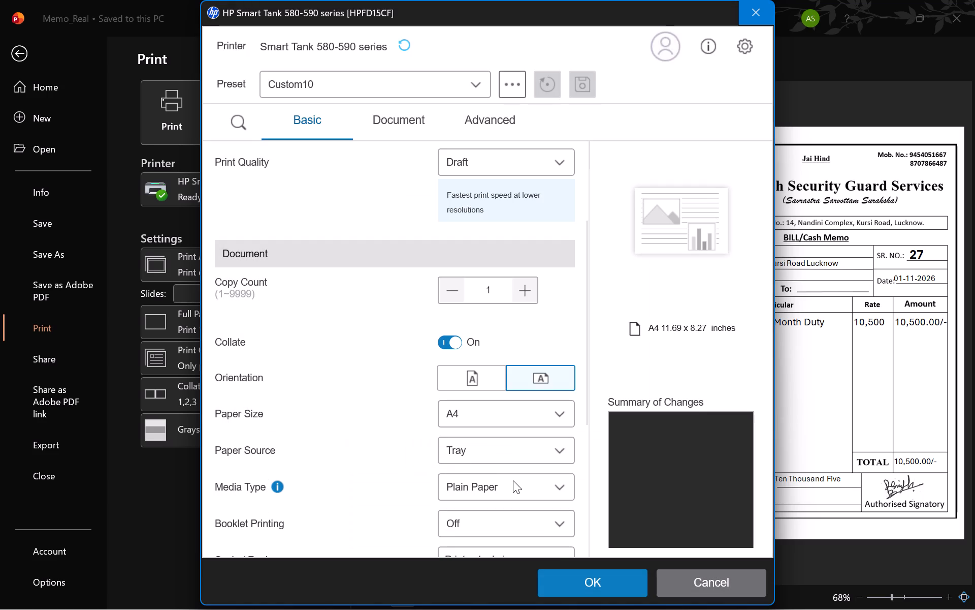
{"action": "left_click", "coordinate": [575, 578]}
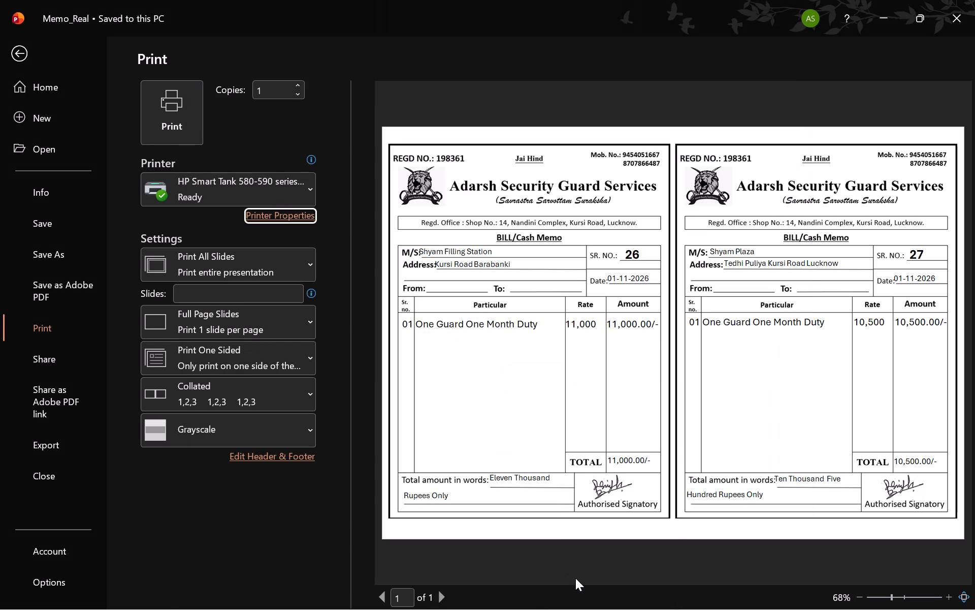
Print one copy of the slide with bills 26 and 27.
{"action": "left_click", "coordinate": [198, 104]}
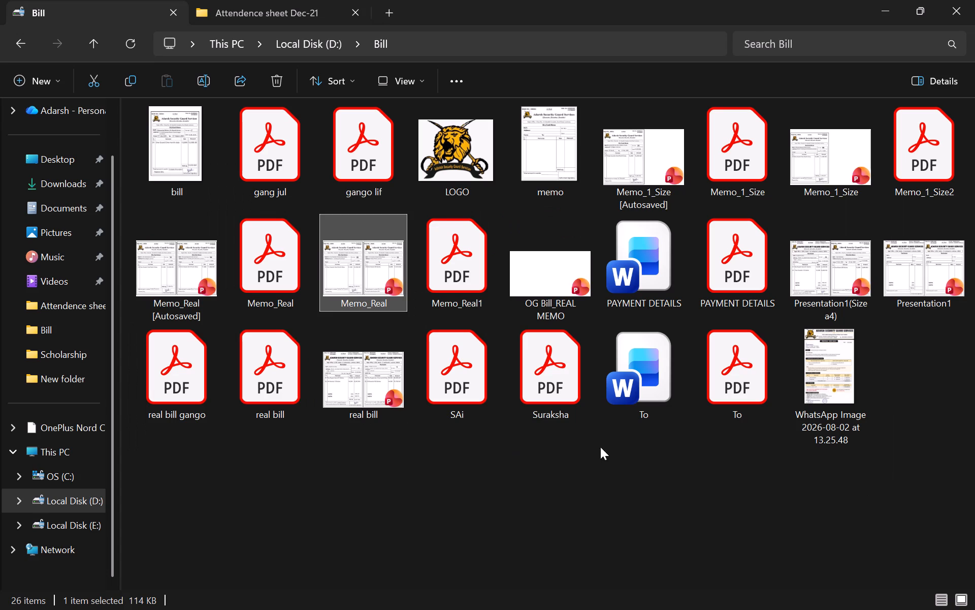
Open the "To" Word document from the Bill folder.
{"action": "left_click", "coordinate": [637, 384]}
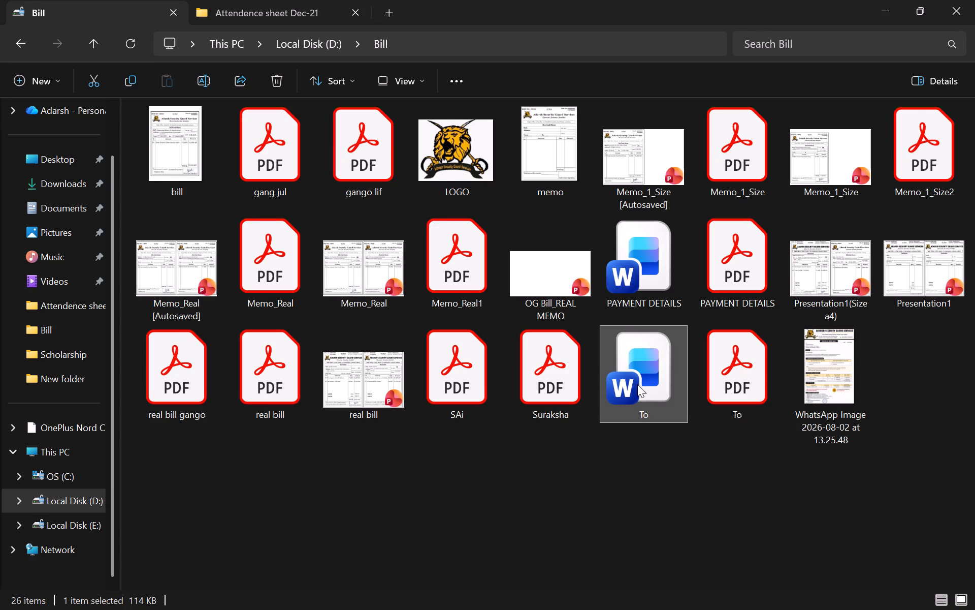
{"action": "double_click", "coordinate": [637, 384]}
Replace the recipient's name above the Sitapur Road address with "Shyam Swaad (A Unit of Pitambara".
{"action": "double_click", "coordinate": [448, 323]}
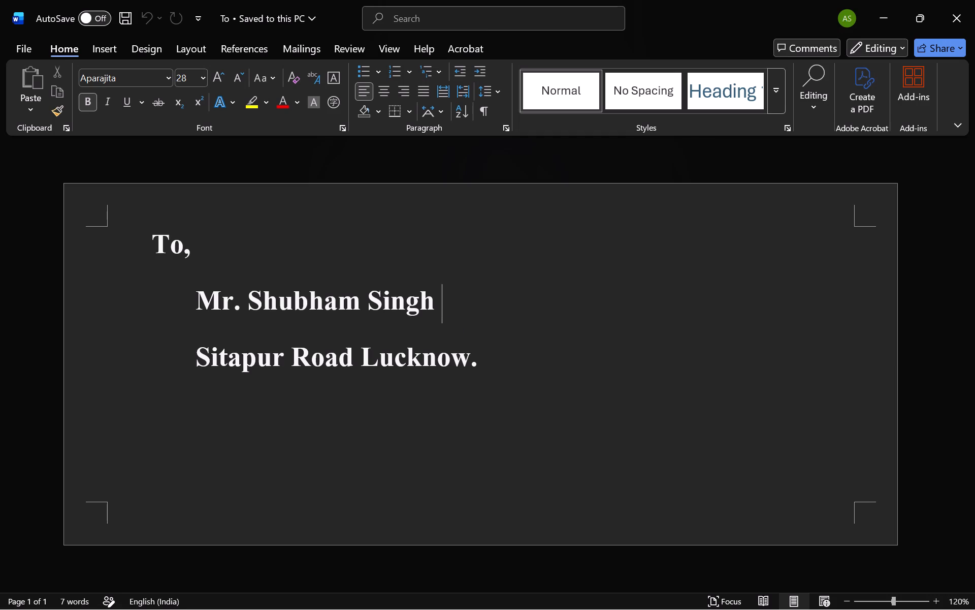
{"action": "key", "text": "BackSpace"}
{"action": "key", "text": "BackSpace"}
{"action": "key", "text": "BackSpace"}
{"action": "key", "text": "BackSpace"}
{"action": "key", "text": "BackSpace"}
{"action": "key", "text": "BackSpace"}
{"action": "key", "text": "BackSpace"}
{"action": "key", "text": "BackSpace"}
{"action": "key", "text": "BackSpace"}
{"action": "key", "text": "BackSpace"}
{"action": "key", "text": "BackSpace"}
{"action": "key", "text": "BackSpace"}
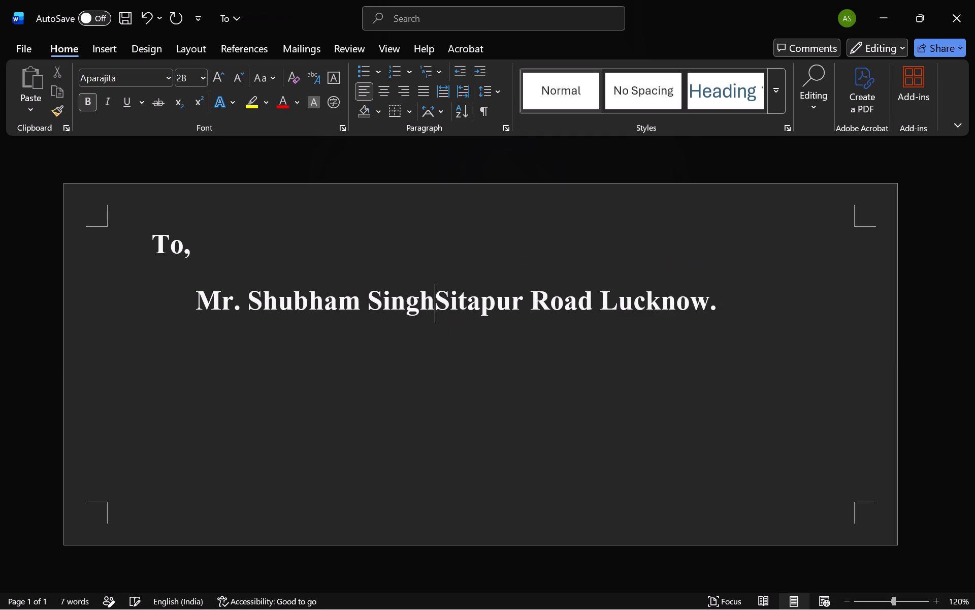
{"action": "key", "text": "BackSpace"}
{"action": "key", "text": "BackSpace"}
{"action": "key", "text": "BackSpace"}
{"action": "key", "text": "BackSpace"}
{"action": "key", "text": "BackSpace"}
{"action": "key", "text": "BackSpace"}
{"action": "key", "text": "BackSpace"}
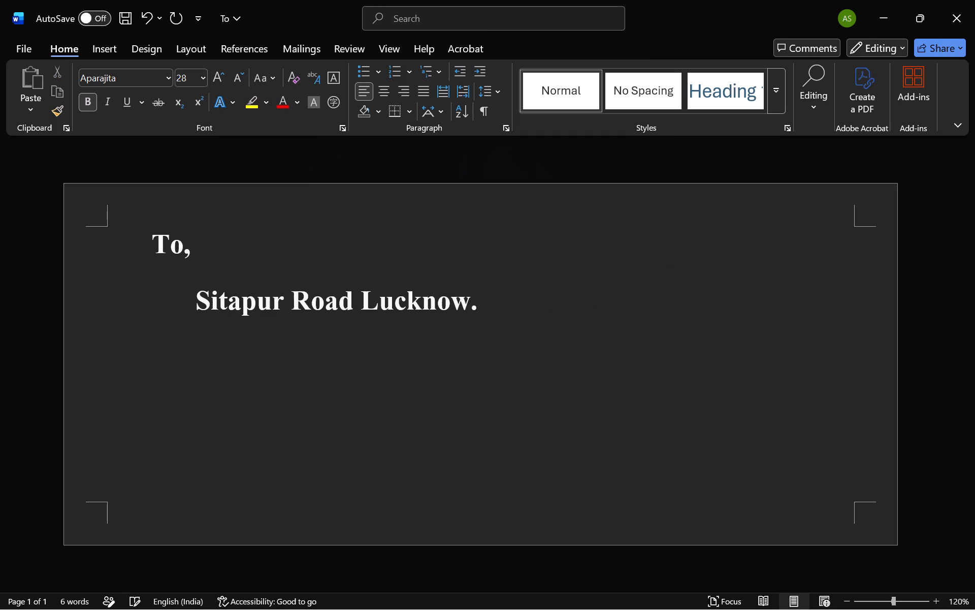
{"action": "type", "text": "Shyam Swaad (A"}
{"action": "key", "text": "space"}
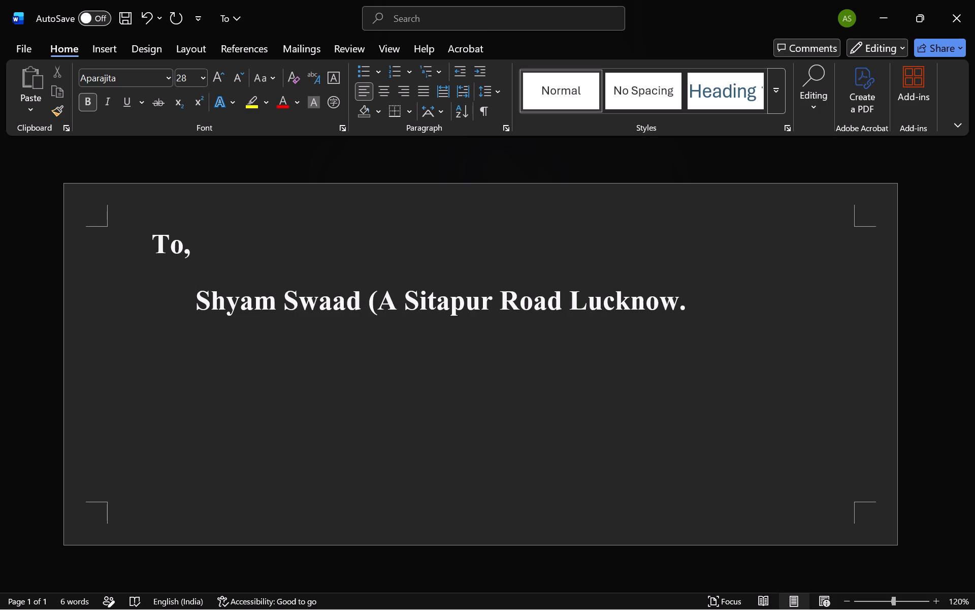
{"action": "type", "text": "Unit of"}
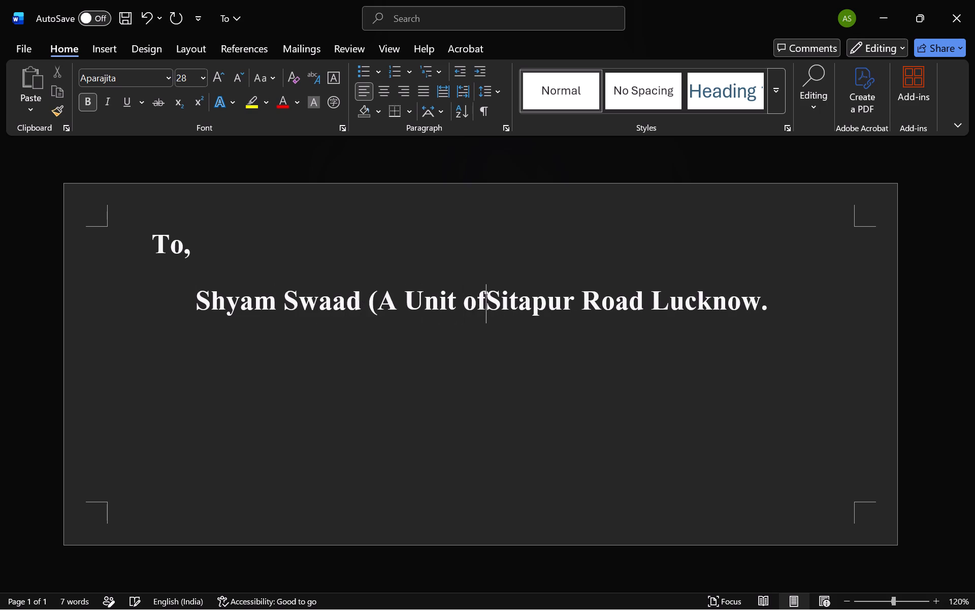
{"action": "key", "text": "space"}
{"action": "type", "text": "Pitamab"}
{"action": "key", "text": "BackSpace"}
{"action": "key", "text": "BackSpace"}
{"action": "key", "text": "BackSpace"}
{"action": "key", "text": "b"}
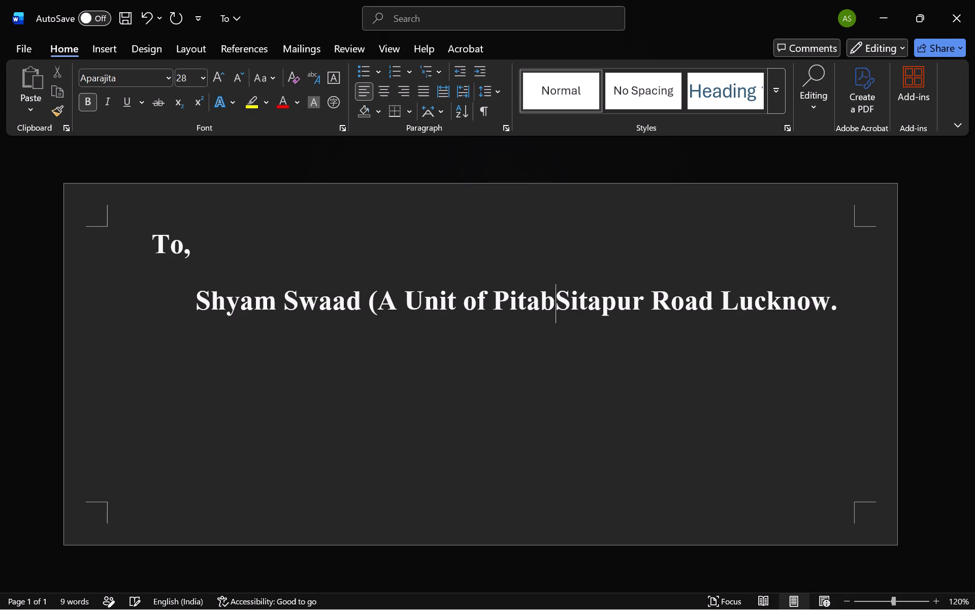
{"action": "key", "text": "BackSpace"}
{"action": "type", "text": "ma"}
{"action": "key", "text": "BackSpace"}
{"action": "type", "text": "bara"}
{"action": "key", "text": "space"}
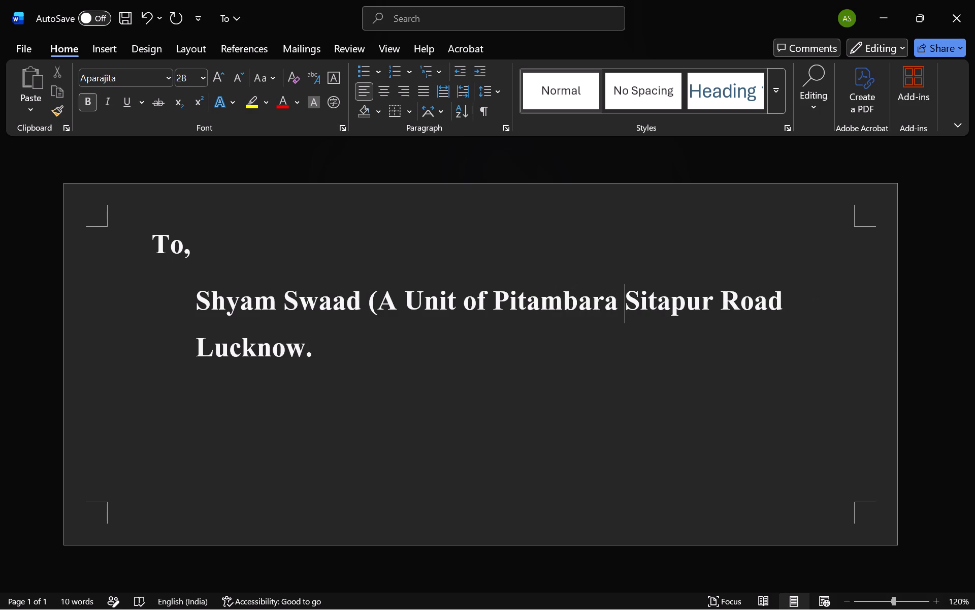
Add "Foods" after "Pitambara" in the Shyam Swaad address, with a single space between the two words.
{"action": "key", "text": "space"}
{"action": "type", "text": "Foods"}
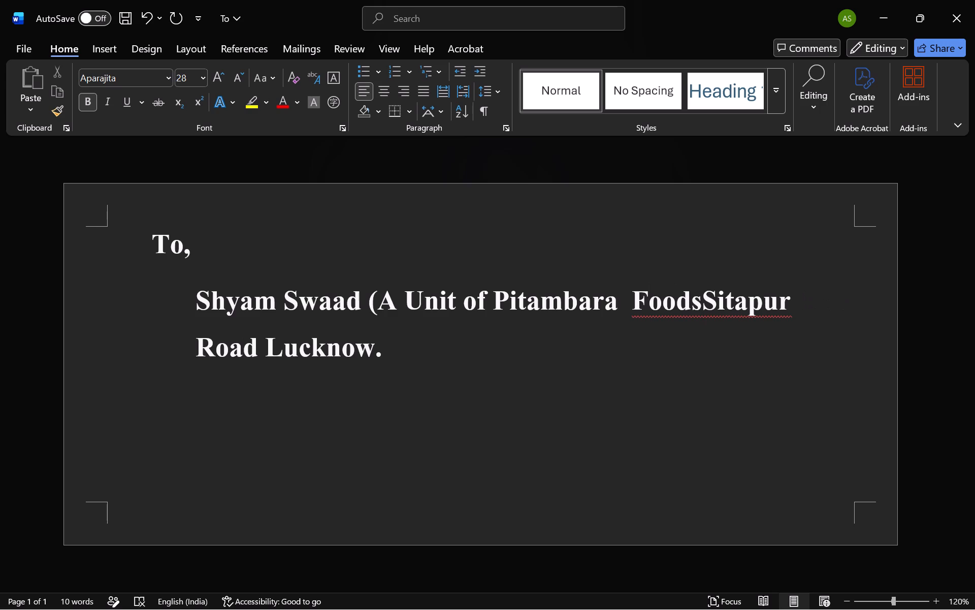
{"action": "key", "text": "Left"}
{"action": "key", "text": "Left"}
{"action": "key", "text": "Left"}
{"action": "key", "text": "Left"}
{"action": "key", "text": "Left"}
{"action": "key", "text": "Left"}
{"action": "key", "text": "Left"}
{"action": "key", "text": "Delete"}
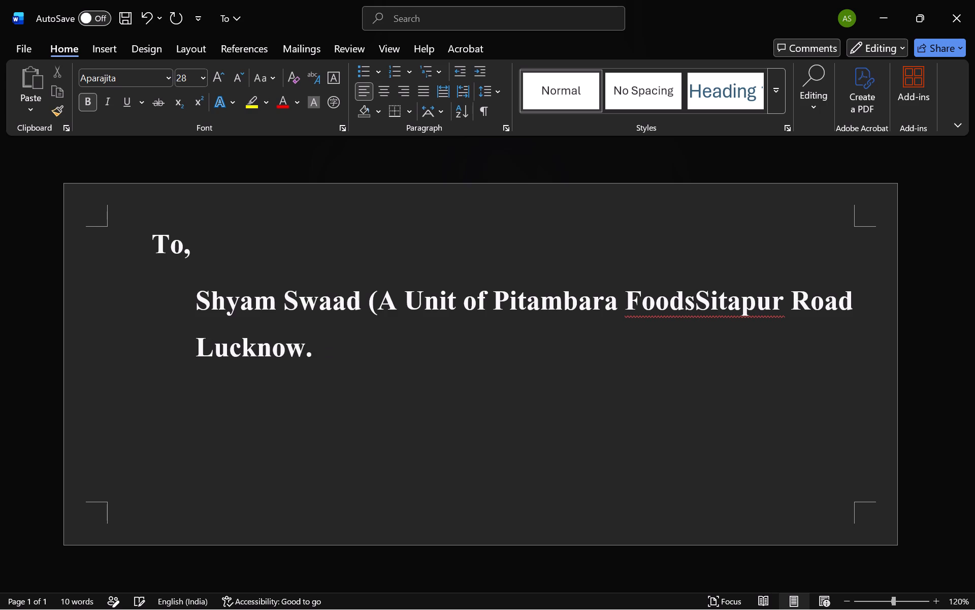
Start a new line after "Foods" and replace "Sitapur Road" with "Aliganj" before "Lucknow".
{"action": "key", "text": "Right"}
{"action": "key", "text": "Right"}
{"action": "key", "text": "Right"}
{"action": "key", "text": "Right"}
{"action": "key", "text": "Right"}
{"action": "key", "text": "Right"}
{"action": "key", "text": "Right"}
{"action": "key", "text": "Left"}
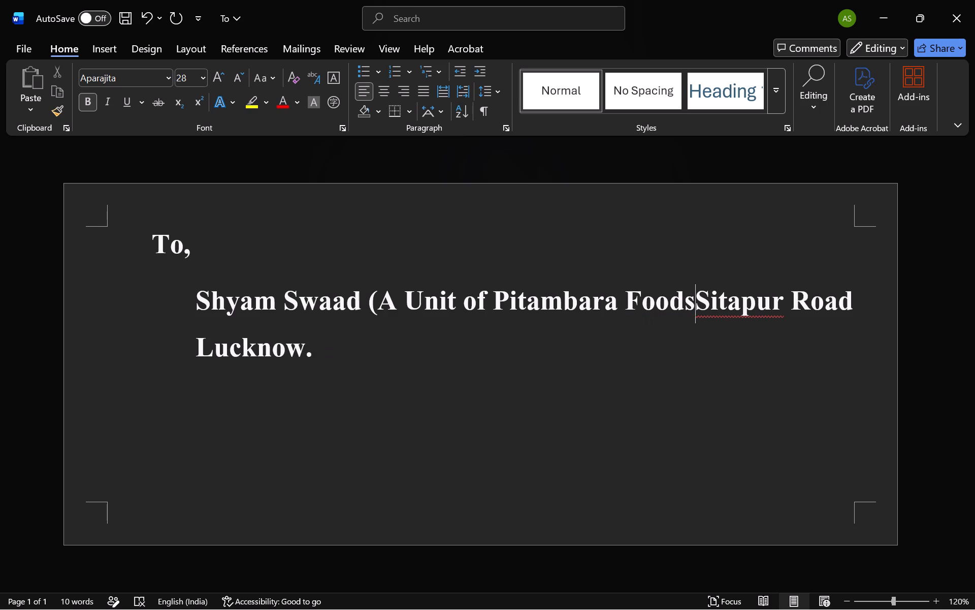
{"action": "key", "text": "Return"}
{"action": "key", "text": "ctrl+BackSpace"}
{"action": "key", "text": "ctrl+BackSpace"}
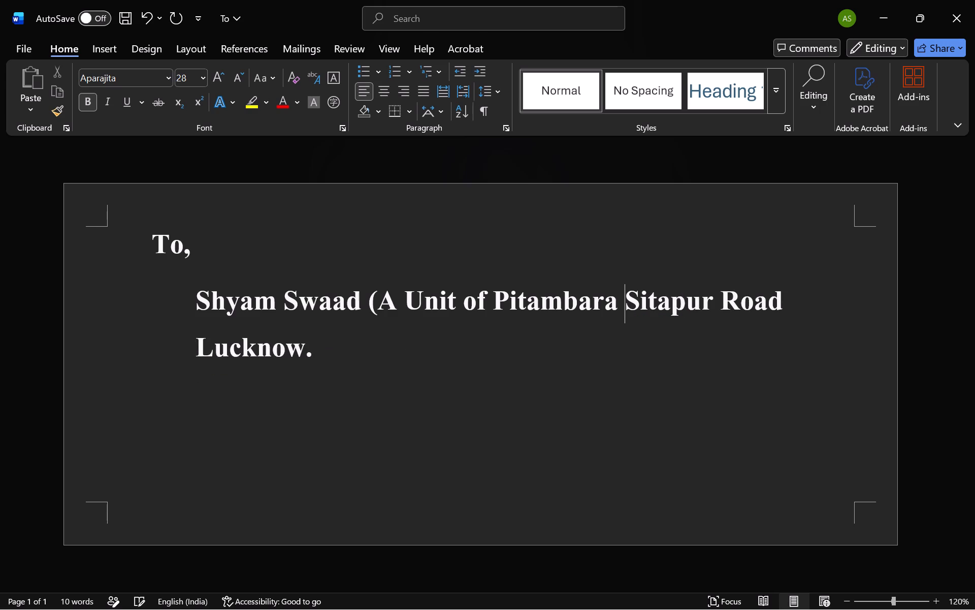
{"action": "key", "text": "ctrl+z"}
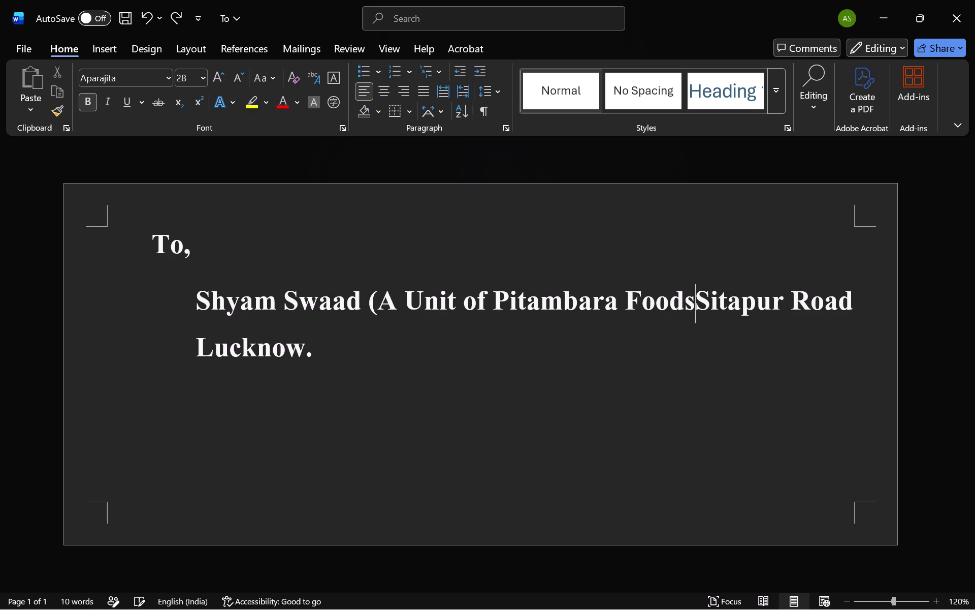
{"action": "key", "text": "ctrl+z"}
{"action": "key", "text": "ctrl+Delete"}
{"action": "key", "text": "ctrl+Delete"}
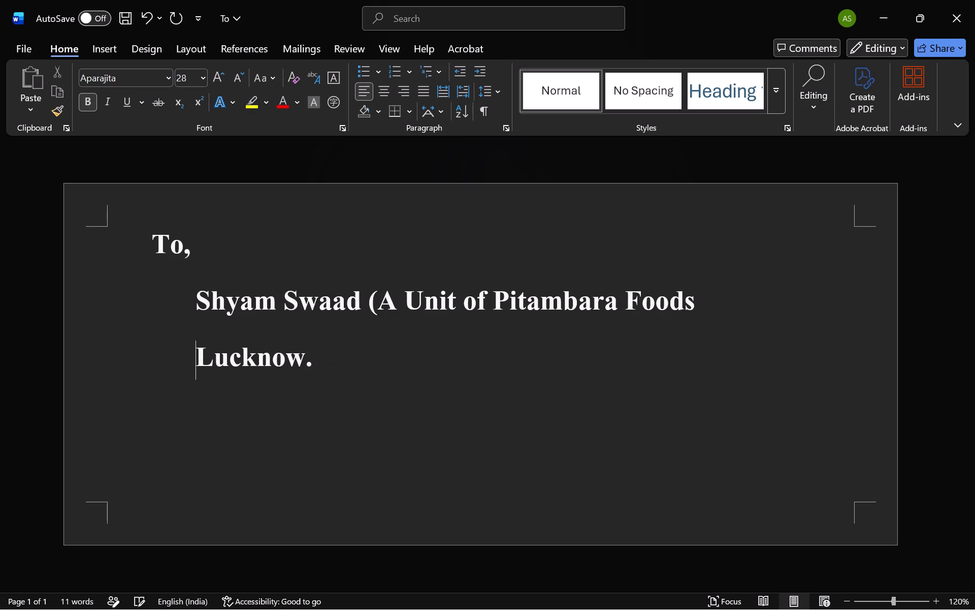
{"action": "type", "text": "Aliganj"}
{"action": "key", "text": "space"}
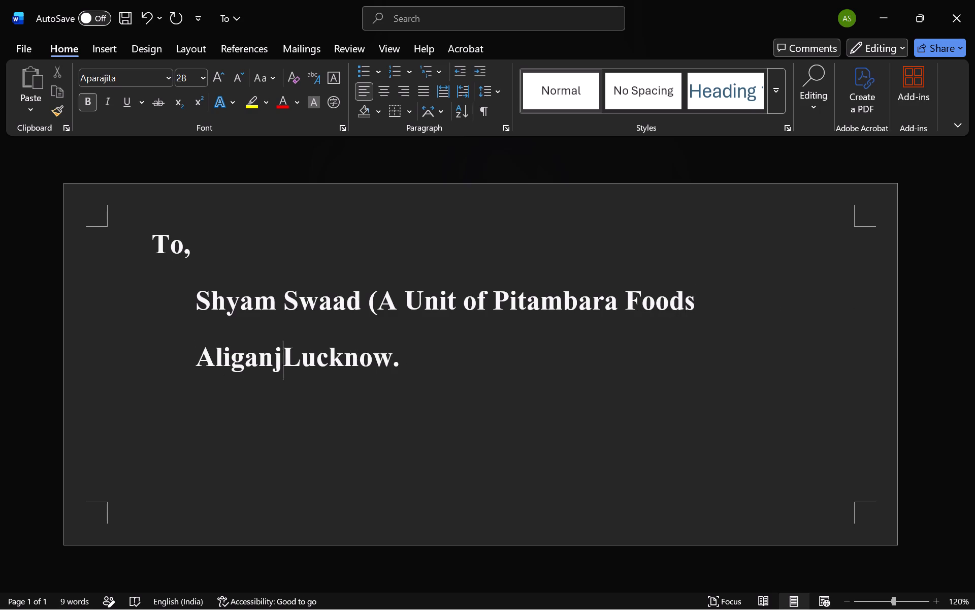
Add the missing closing parenthesis after "Pitambara Foods" in the address.
{"action": "left_click", "coordinate": [701, 288]}
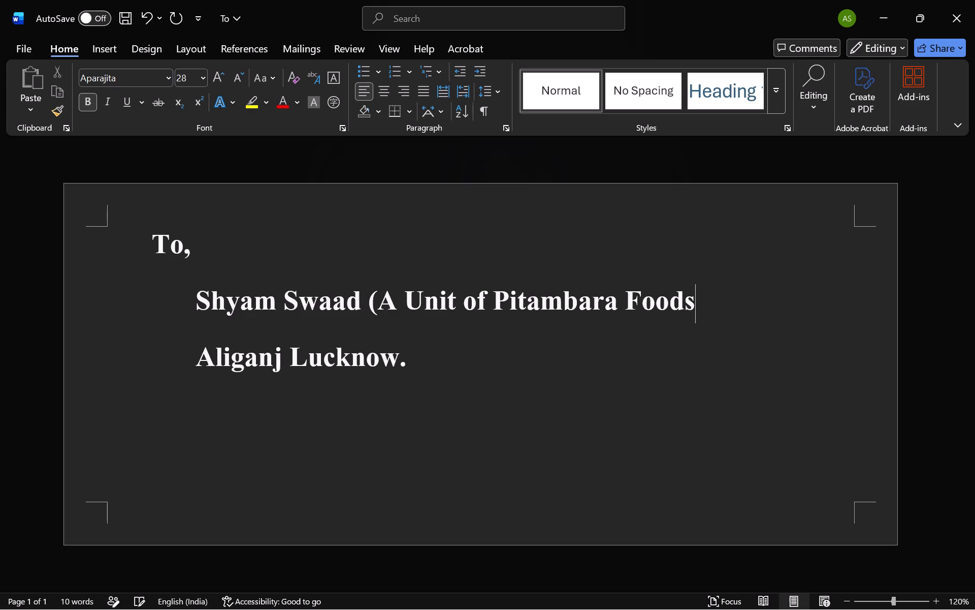
{"action": "key", "text": "ctrl+0"}
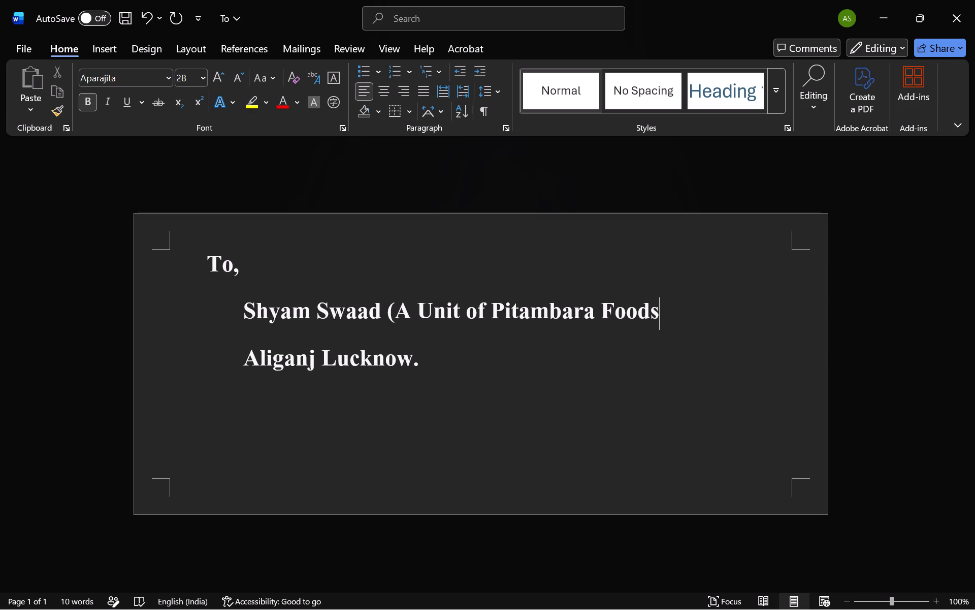
{"action": "key", "text": "shift+parenright"}
{"action": "left_click", "coordinate": [887, 321]}
Configure the envelope's print job on the HP Smart Tank with Draft print quality and Plain Paper as media type.
{"action": "key", "text": "ctrl+p"}
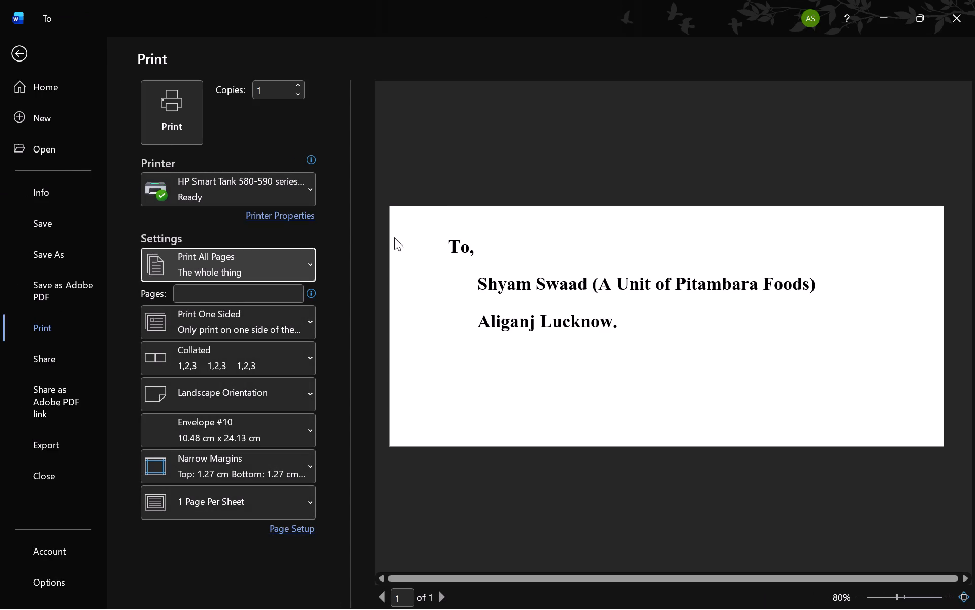
{"action": "left_click", "coordinate": [274, 218]}
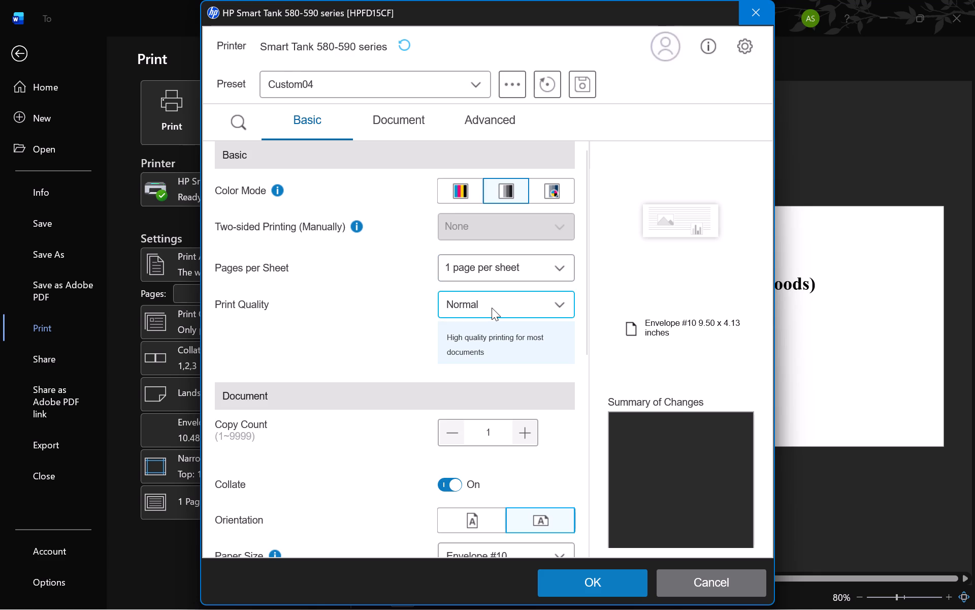
{"action": "left_click", "coordinate": [492, 308]}
{"action": "left_click", "coordinate": [487, 334]}
{"action": "scroll", "coordinate": [487, 334], "scroll_direction": "down", "scroll_amount": 5}
{"action": "left_click", "coordinate": [492, 382]}
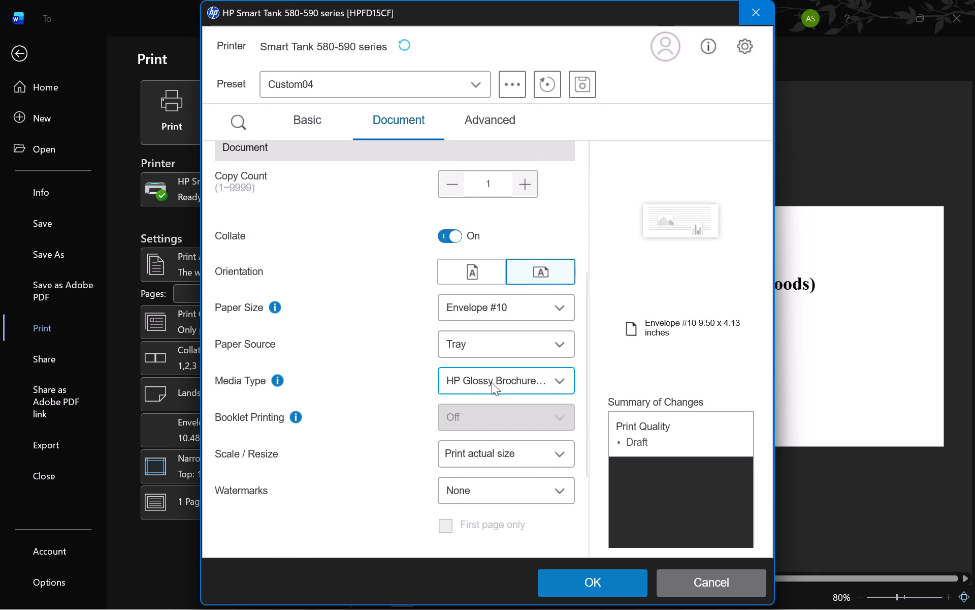
{"action": "scroll", "coordinate": [492, 418], "scroll_direction": "up", "scroll_amount": 1}
{"action": "left_click", "coordinate": [484, 410]}
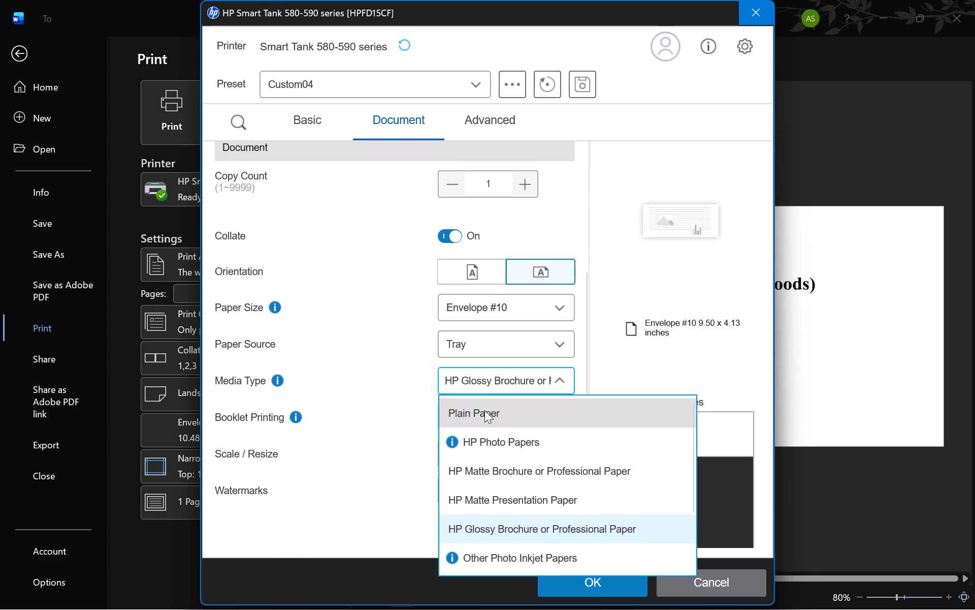
{"action": "left_click", "coordinate": [596, 574]}
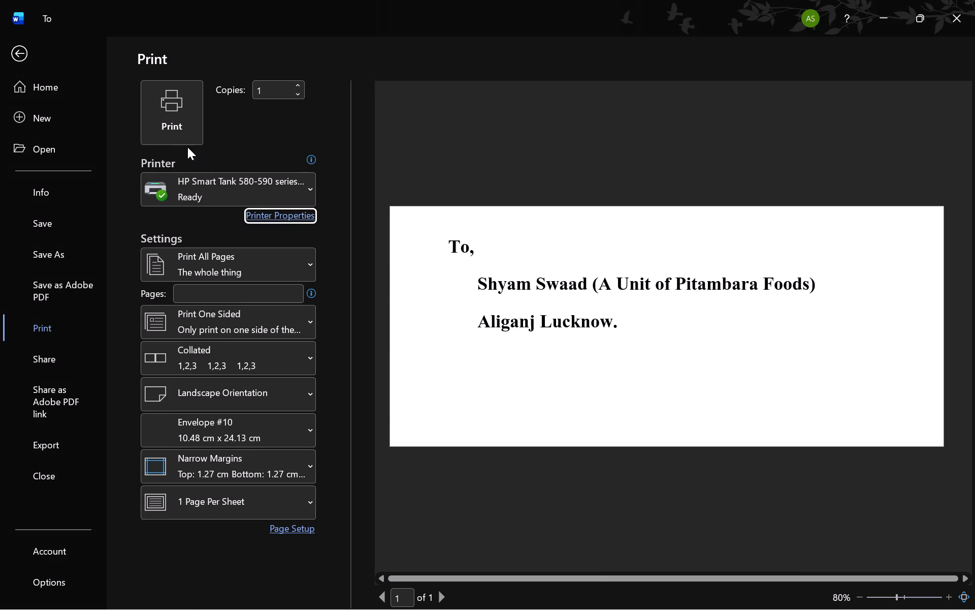
Print one copy of the Shyam Swaad address on the Envelope #10 sheet.
{"action": "left_click", "coordinate": [179, 122]}
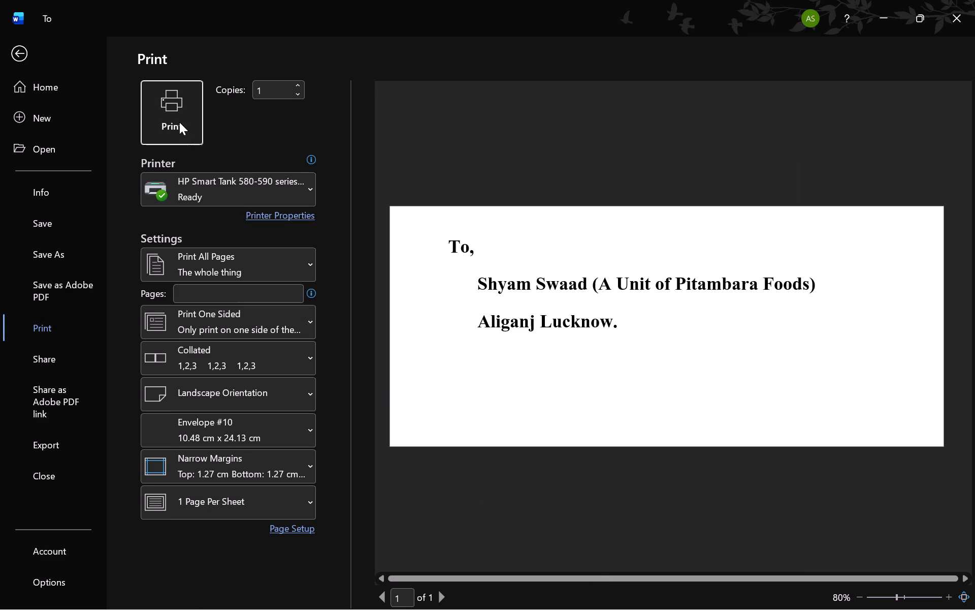
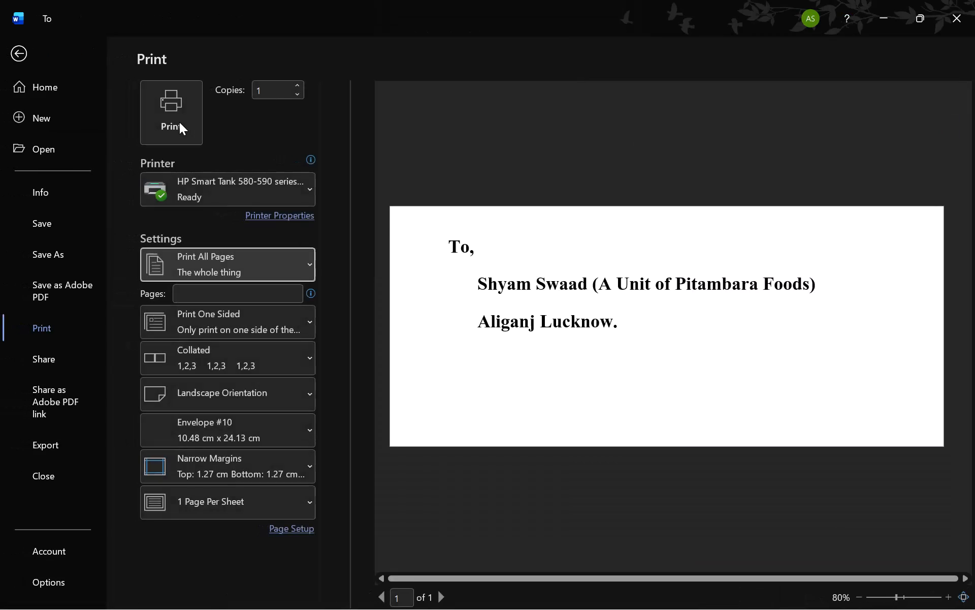
Send one copy of the Shyam Swaad envelope to the HP Smart Tank printer with all pages included.
{"action": "key", "text": "Return"}
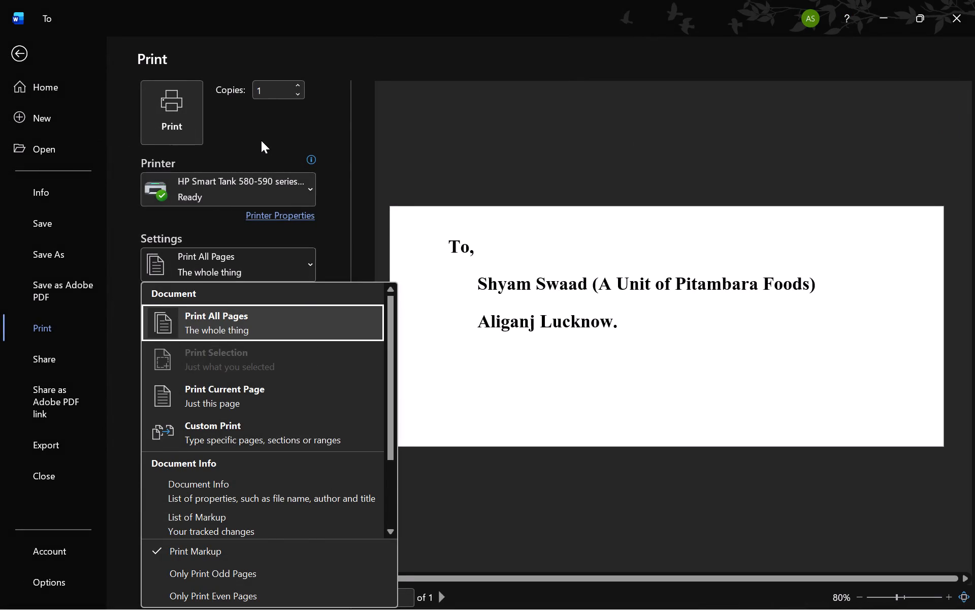
{"action": "triple_click", "coordinate": [261, 140]}
{"action": "left_click", "coordinate": [181, 125]}
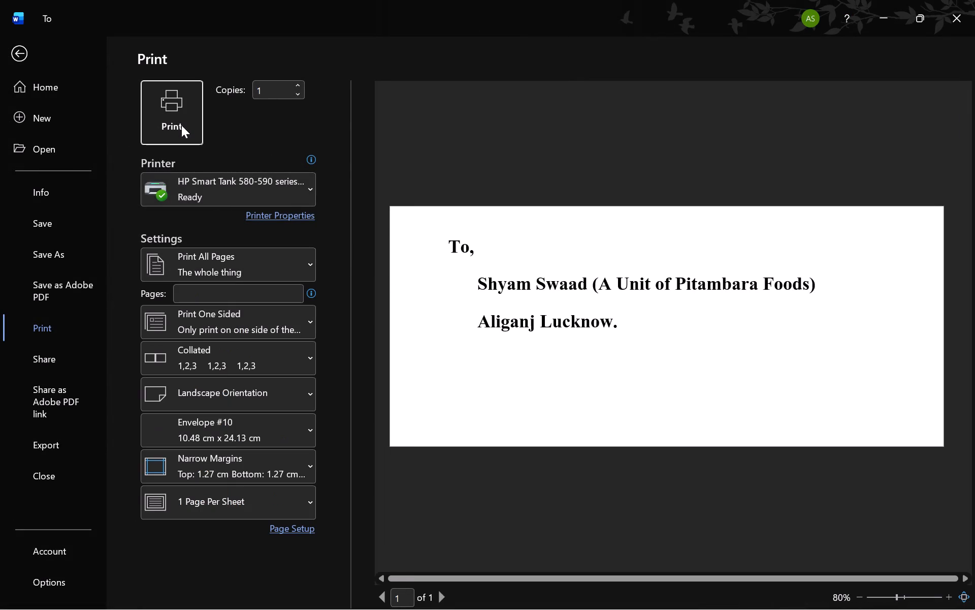
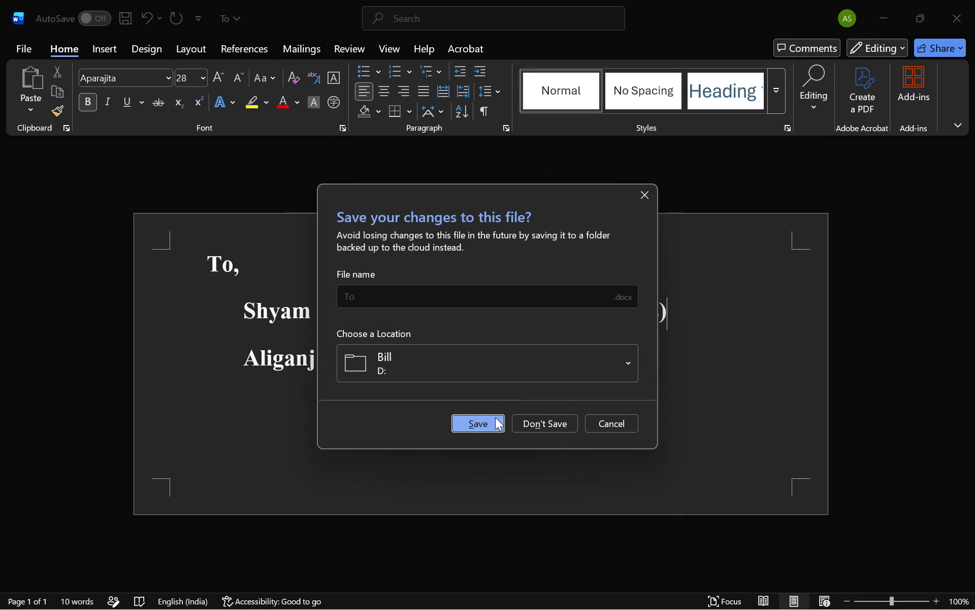
Save the envelope document's changes to the Bill folder on D: and close the open File Explorer window.
{"action": "left_click", "coordinate": [495, 418]}
{"action": "left_click", "coordinate": [974, 1]}
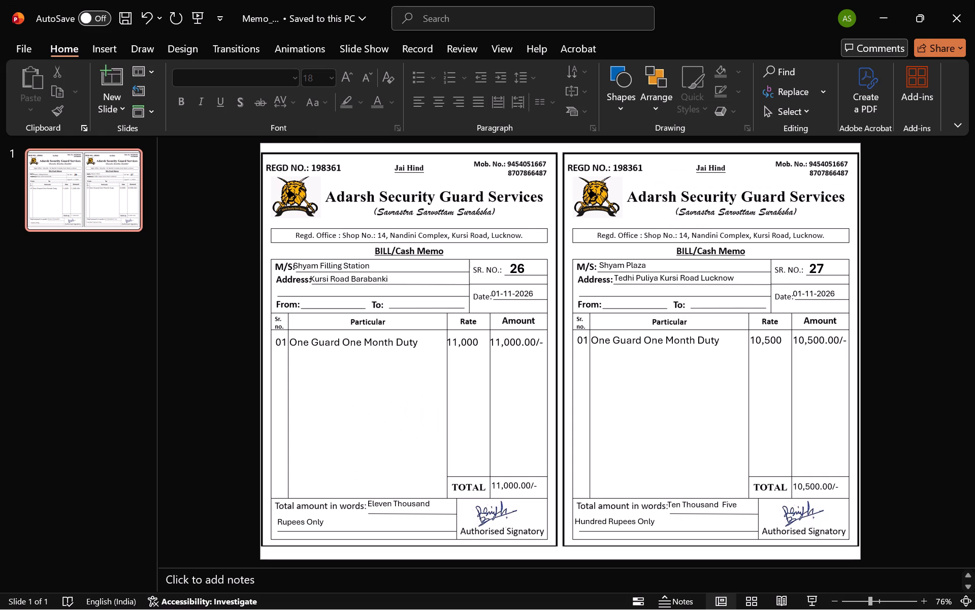
Close the cash memo presentation with the Shyam Filling Station and Shyam Plaza bills, saving its changes.
{"action": "left_click", "coordinate": [974, 1]}
{"action": "key", "text": "Return"}
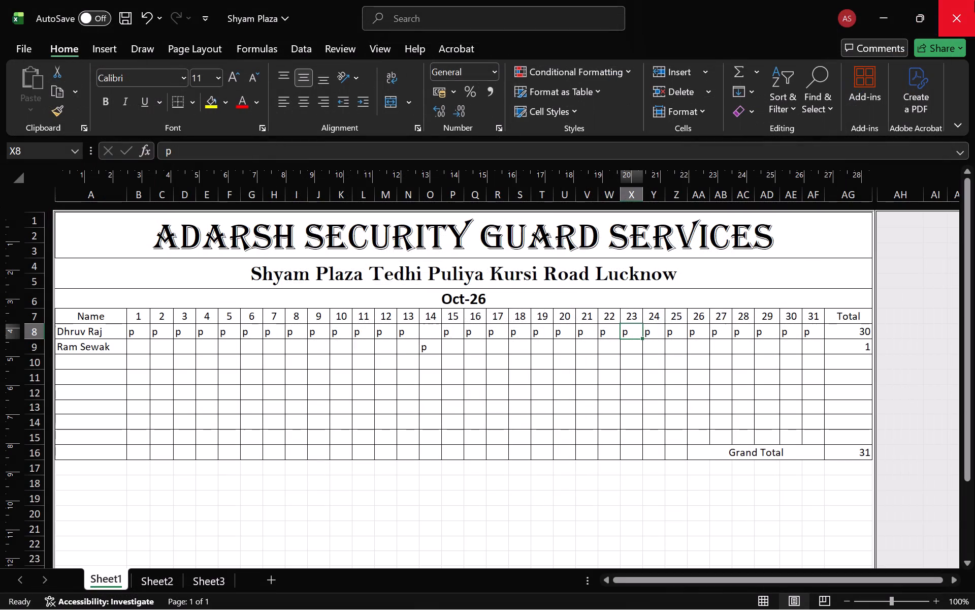
Close the open attendance workbooks for Shyam Plaza, Swad Home, Swad Beligarad and Swad Dec-21, saving any pending changes.
{"action": "left_click", "coordinate": [974, 1]}
{"action": "key", "text": "Return"}
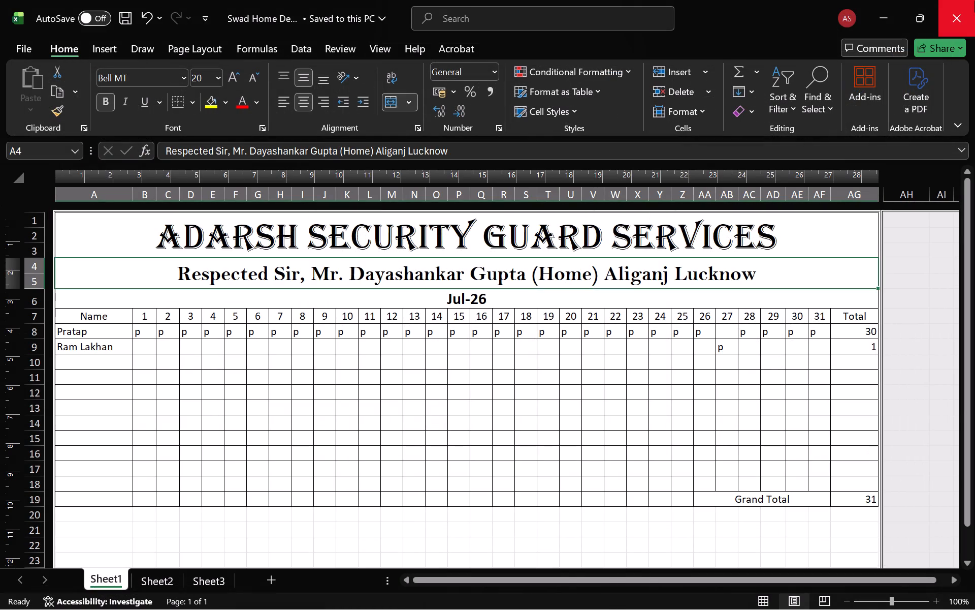
{"action": "left_click", "coordinate": [974, 1]}
{"action": "left_click", "coordinate": [974, 1]}
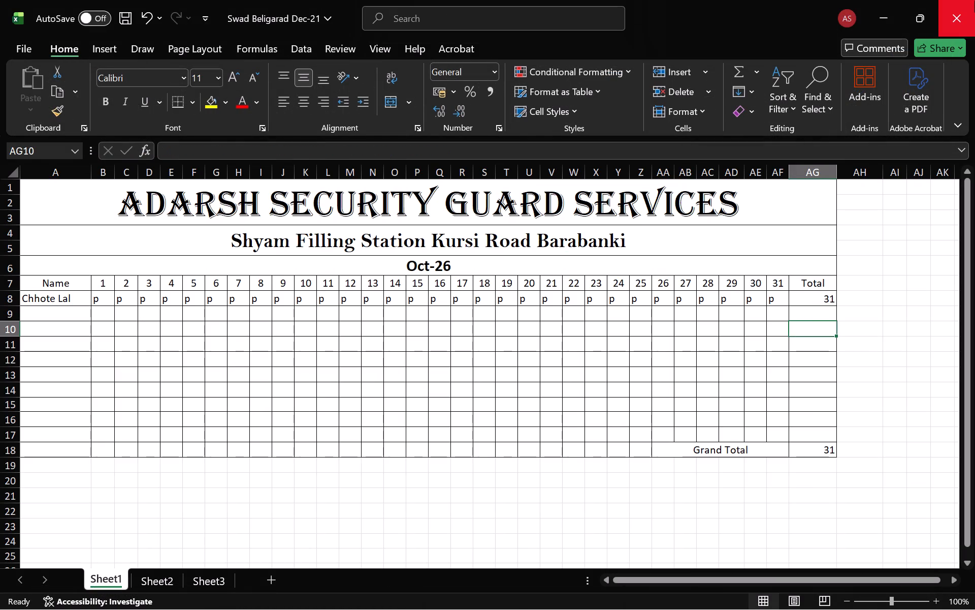
{"action": "key", "text": "Return"}
{"action": "left_click", "coordinate": [974, 1]}
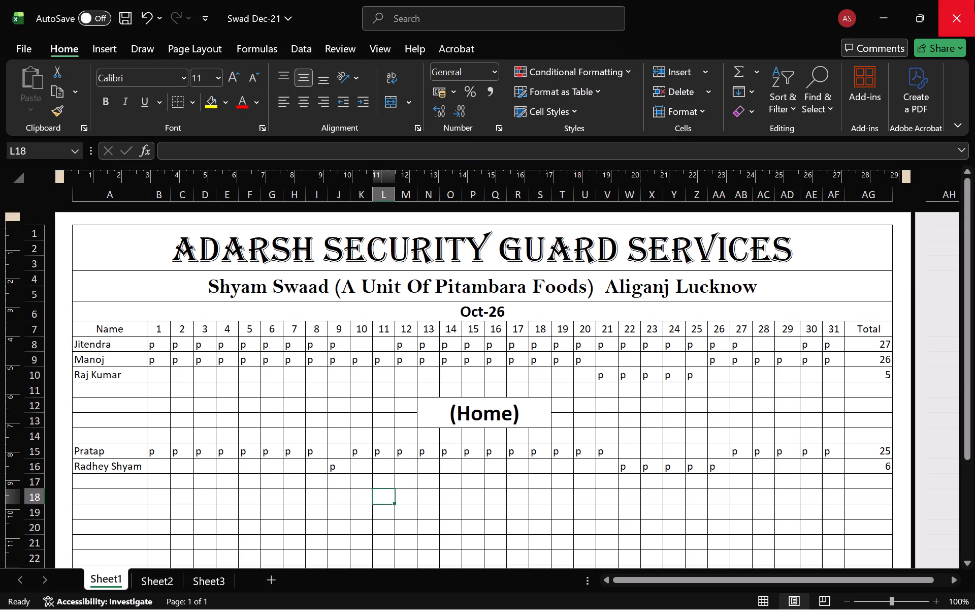